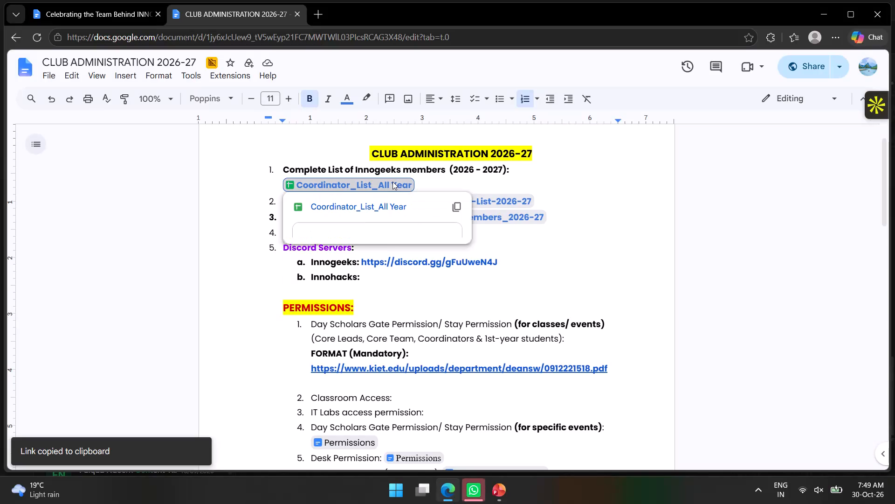
Open the linked Coordinator_List_All Year spreadsheet from the club administration document and switch to its 3rd_Year sheet.
{"action": "left_click", "coordinate": [392, 182]}
{"action": "double_click", "coordinate": [388, 267]}
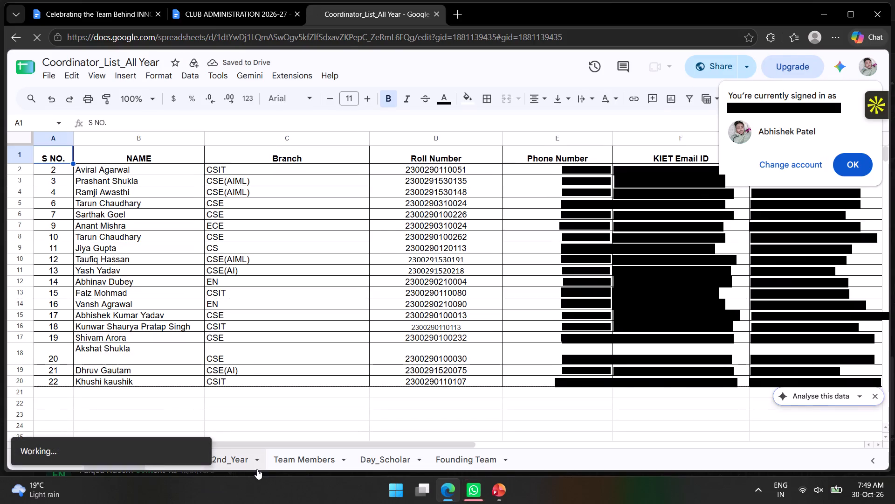
{"action": "left_click", "coordinate": [176, 458]}
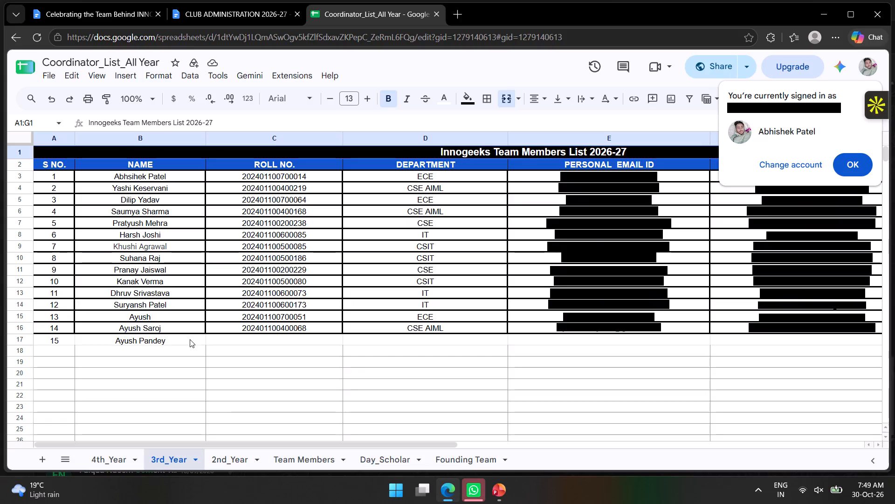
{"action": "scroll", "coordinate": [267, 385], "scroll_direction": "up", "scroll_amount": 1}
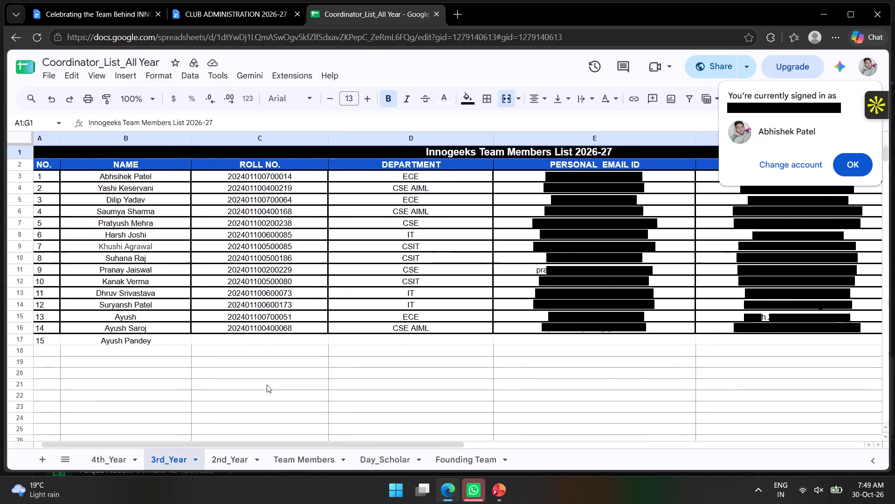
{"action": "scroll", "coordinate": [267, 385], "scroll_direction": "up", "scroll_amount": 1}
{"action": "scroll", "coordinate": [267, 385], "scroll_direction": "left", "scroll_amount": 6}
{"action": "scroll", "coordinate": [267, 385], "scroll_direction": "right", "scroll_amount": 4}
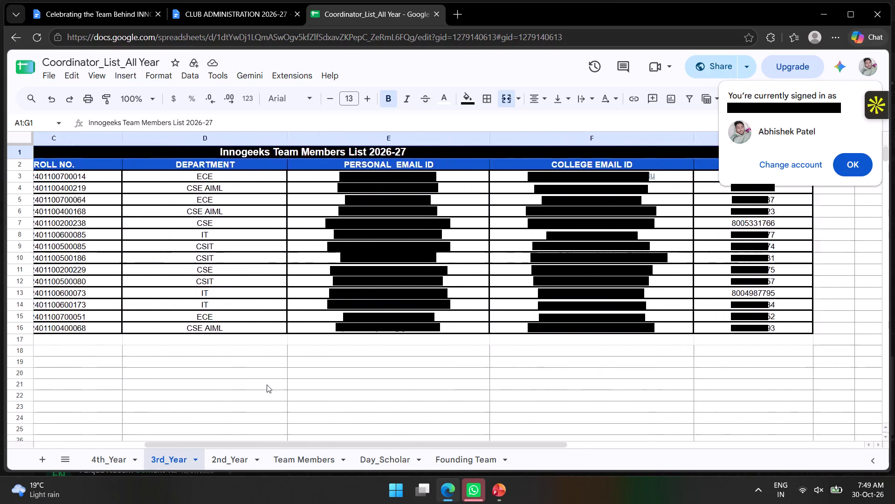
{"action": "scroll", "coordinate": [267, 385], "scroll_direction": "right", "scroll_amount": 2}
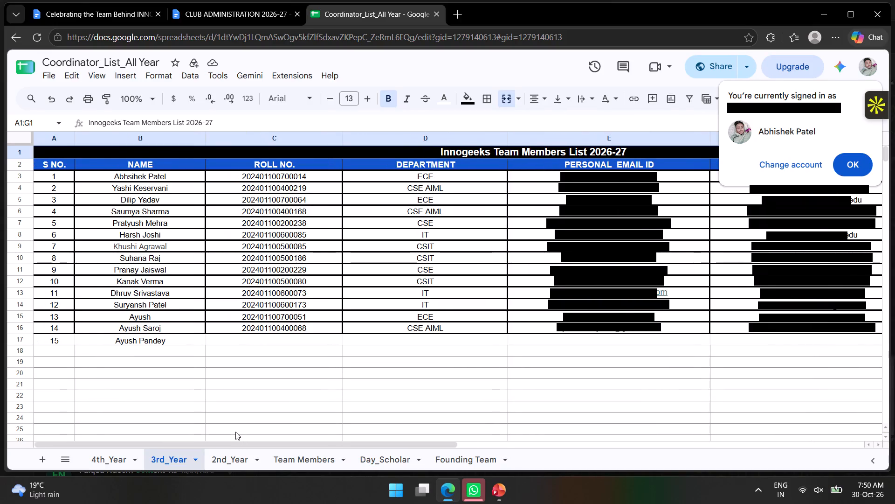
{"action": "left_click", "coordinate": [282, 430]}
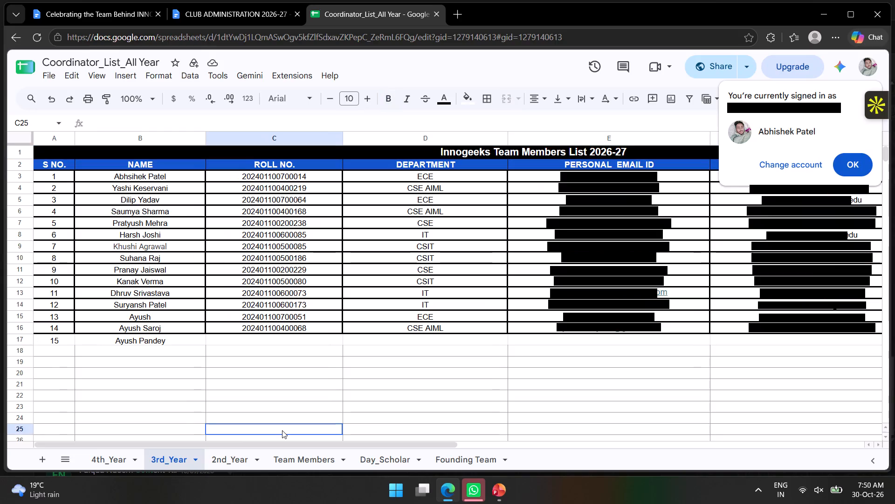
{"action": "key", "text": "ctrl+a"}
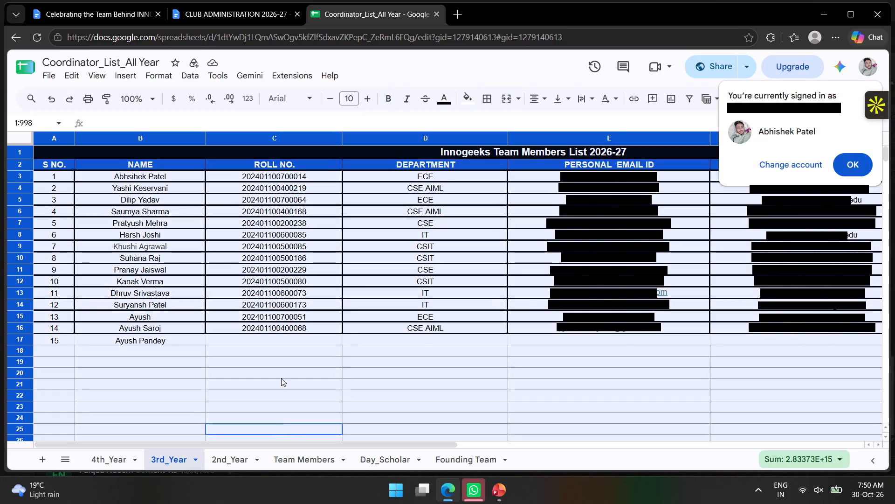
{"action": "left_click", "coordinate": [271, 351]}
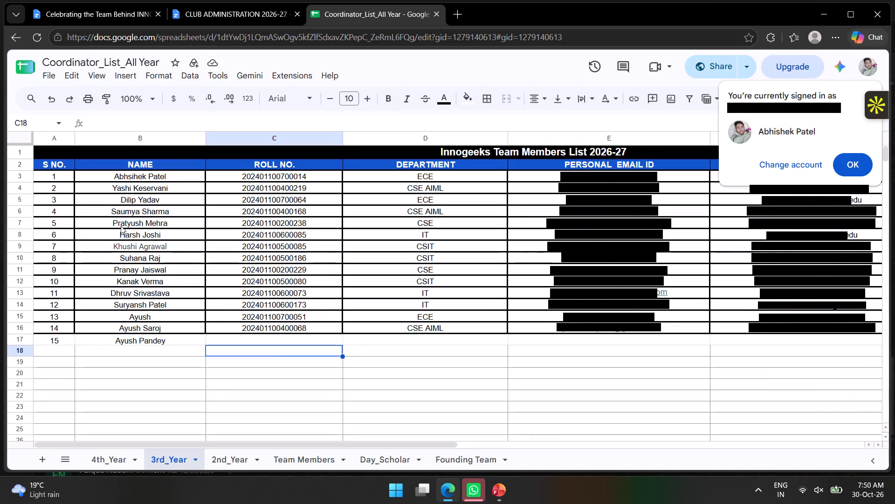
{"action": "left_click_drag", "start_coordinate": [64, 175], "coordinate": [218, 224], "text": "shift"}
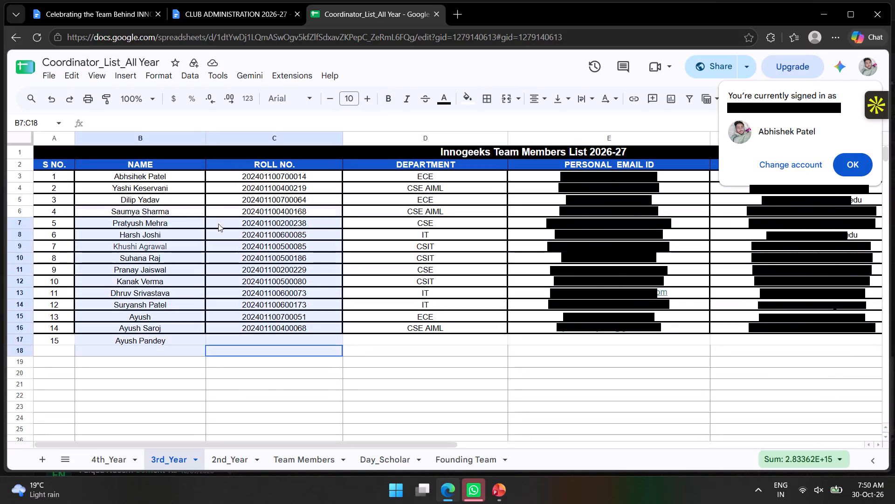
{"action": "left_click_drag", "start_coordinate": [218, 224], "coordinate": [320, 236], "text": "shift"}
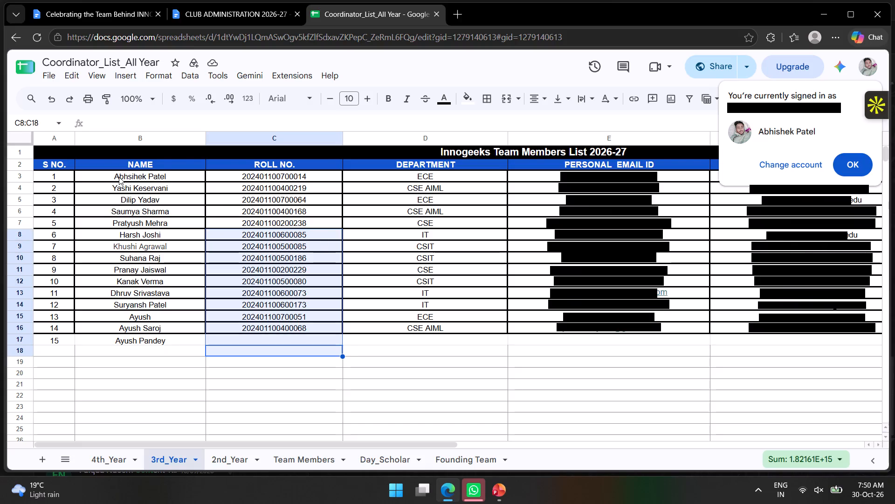
Copy the names, roll numbers and departments of members 1 to 14 in the 3rd_Year sheet, range B3:D16.
{"action": "left_click", "coordinate": [64, 174]}
{"action": "left_click", "coordinate": [99, 176]}
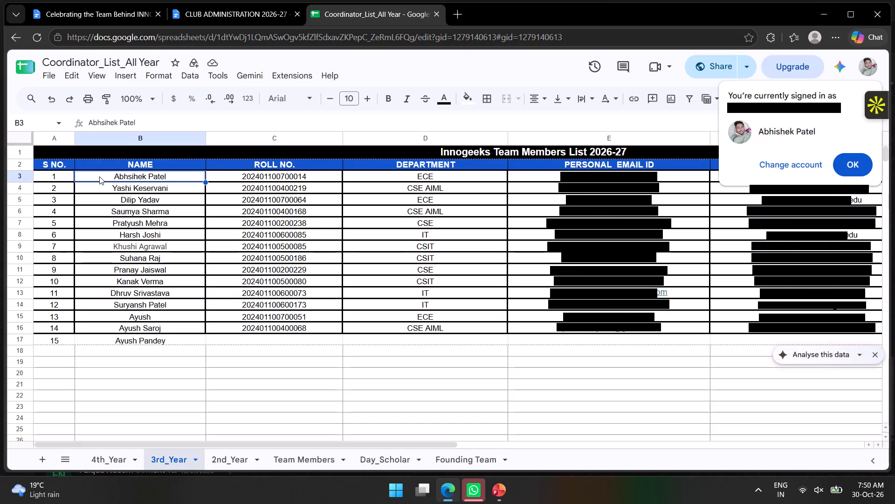
{"action": "left_click_drag", "start_coordinate": [106, 181], "coordinate": [408, 265], "text": "shift"}
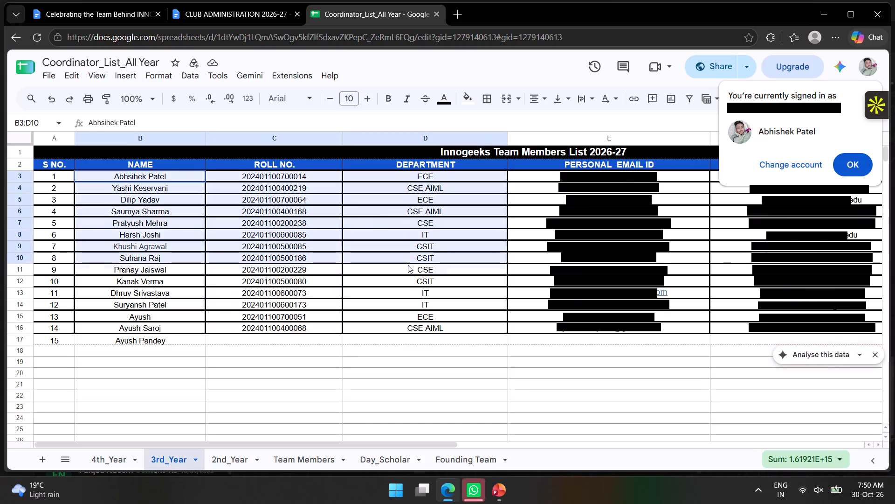
{"action": "left_click_drag", "start_coordinate": [408, 265], "coordinate": [422, 326], "text": "shift"}
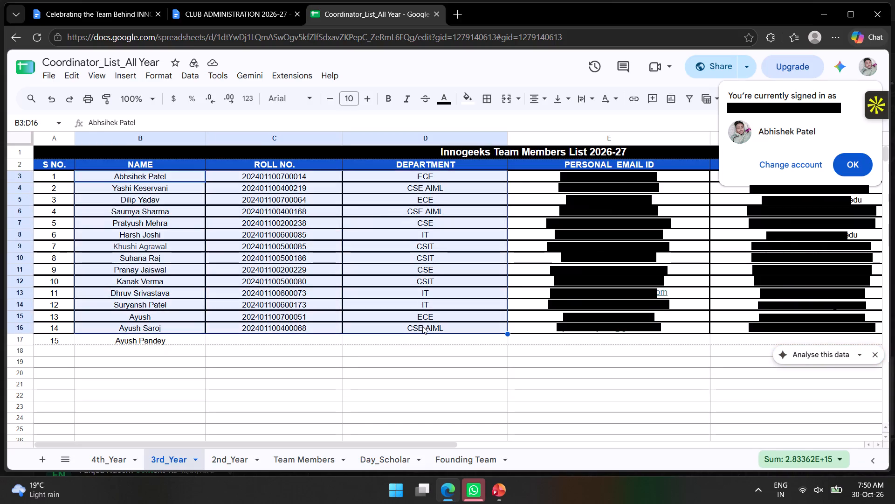
{"action": "key", "text": "ctrl+c"}
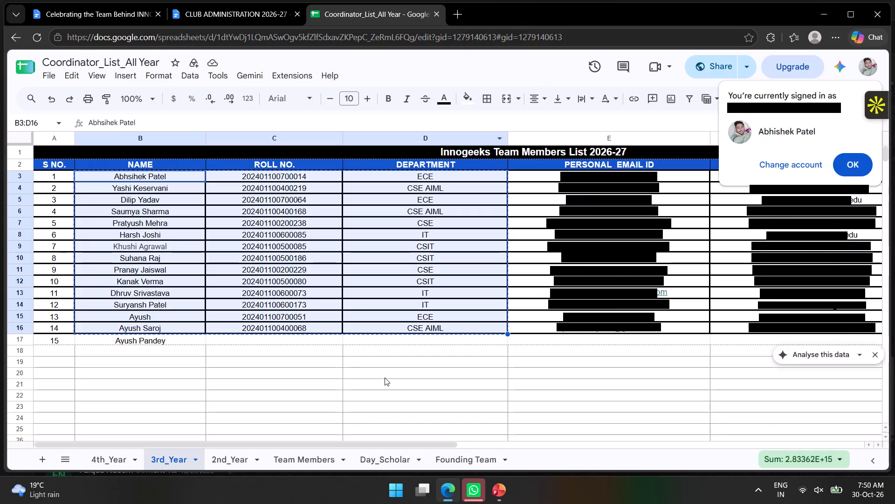
Launch Google Chrome.
{"action": "left_click", "coordinate": [392, 491]}
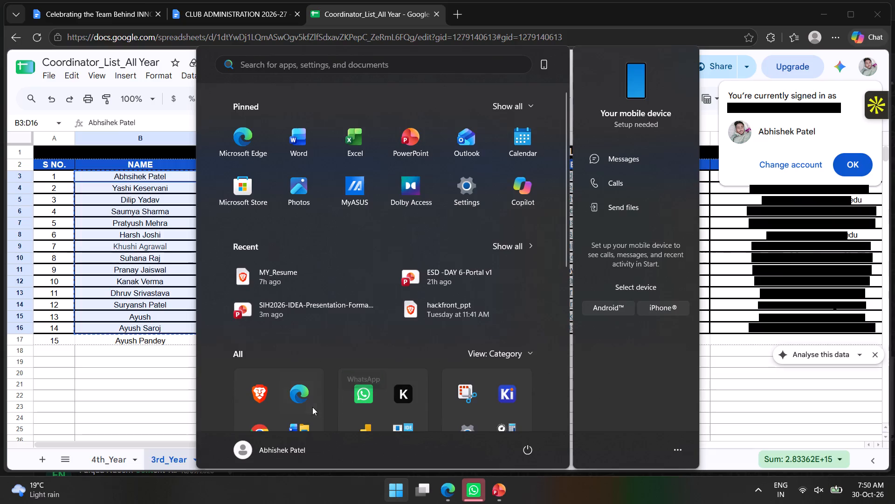
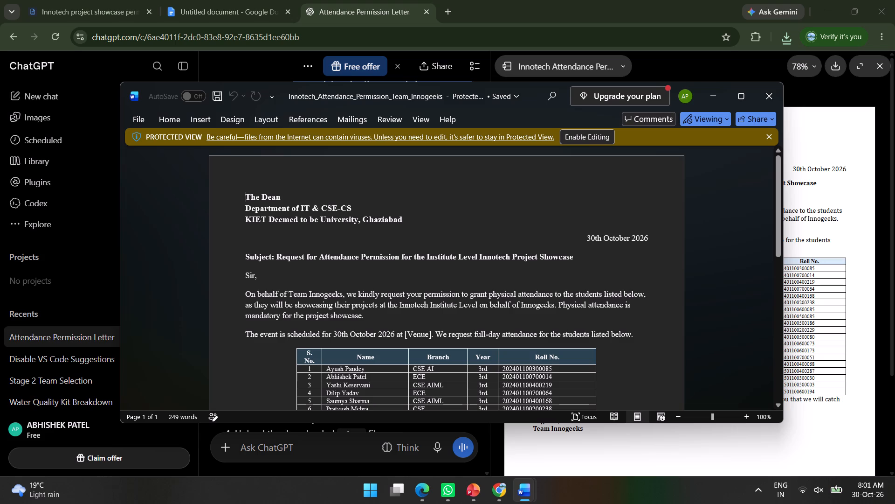
{"action": "left_click", "coordinate": [710, 95]}
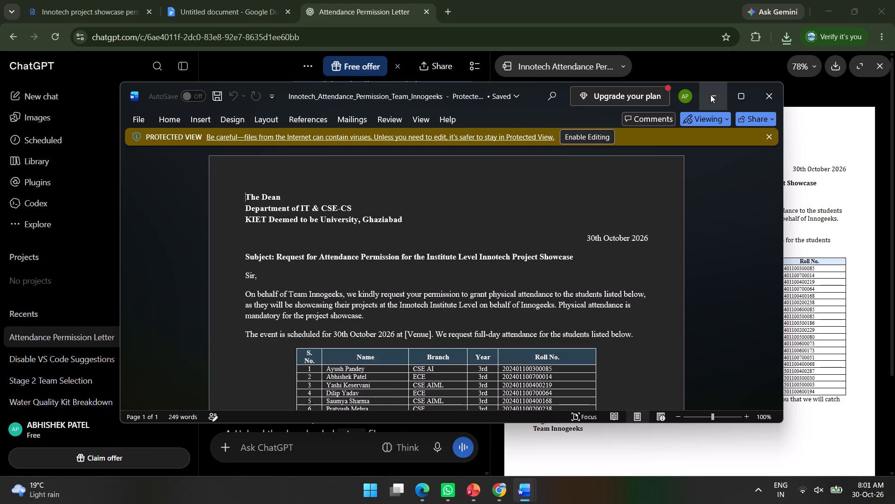
Switch to the untitled Google Docs letter and open the recruitment_permission document from the recent Drive files.
{"action": "left_click", "coordinate": [240, 7]}
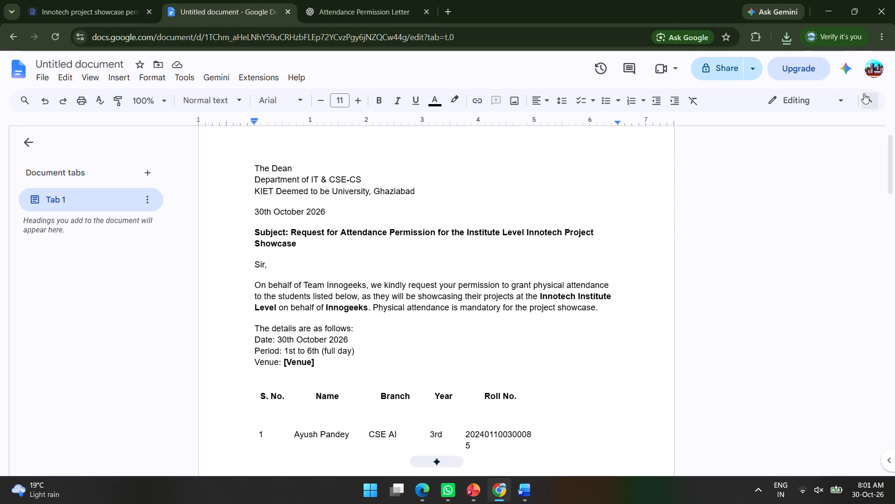
{"action": "left_click", "coordinate": [45, 78]}
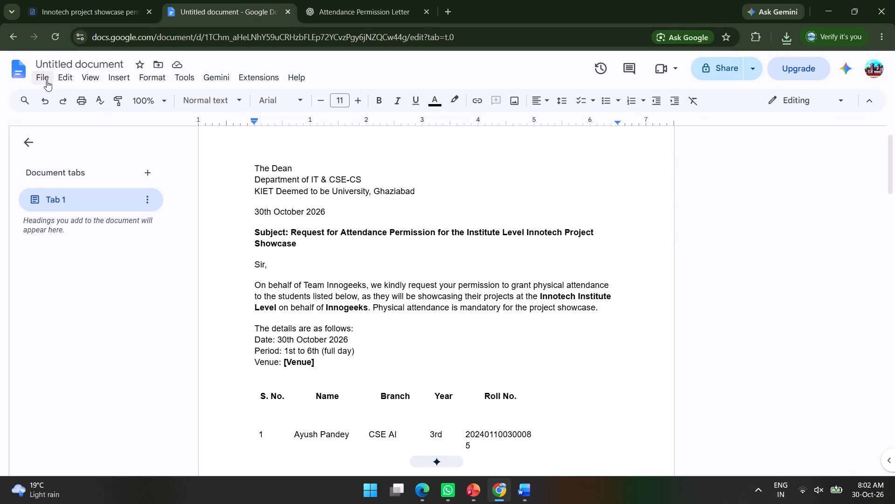
{"action": "left_click", "coordinate": [41, 77]}
{"action": "double_click", "coordinate": [41, 77]}
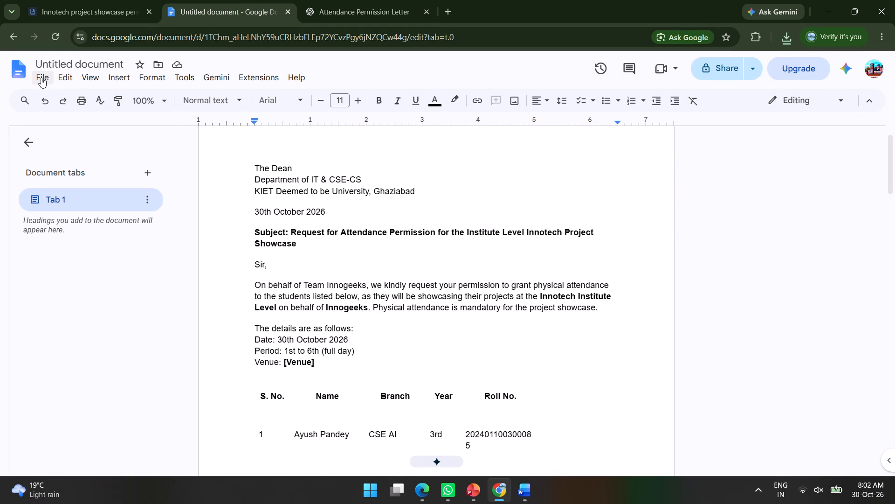
{"action": "left_click", "coordinate": [41, 77]}
{"action": "triple_click", "coordinate": [41, 77]}
{"action": "double_click", "coordinate": [41, 76]}
{"action": "triple_click", "coordinate": [41, 76]}
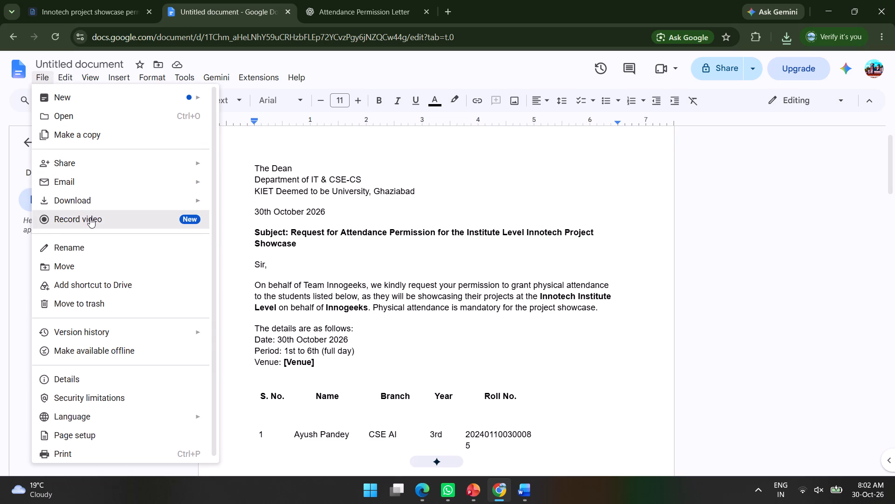
{"action": "left_click", "coordinate": [94, 114]}
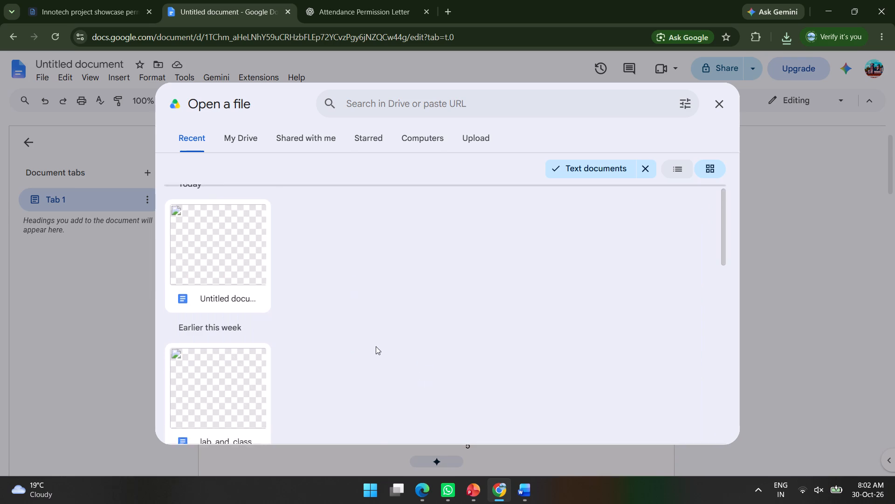
{"action": "scroll", "coordinate": [376, 346], "scroll_direction": "down", "scroll_amount": 1}
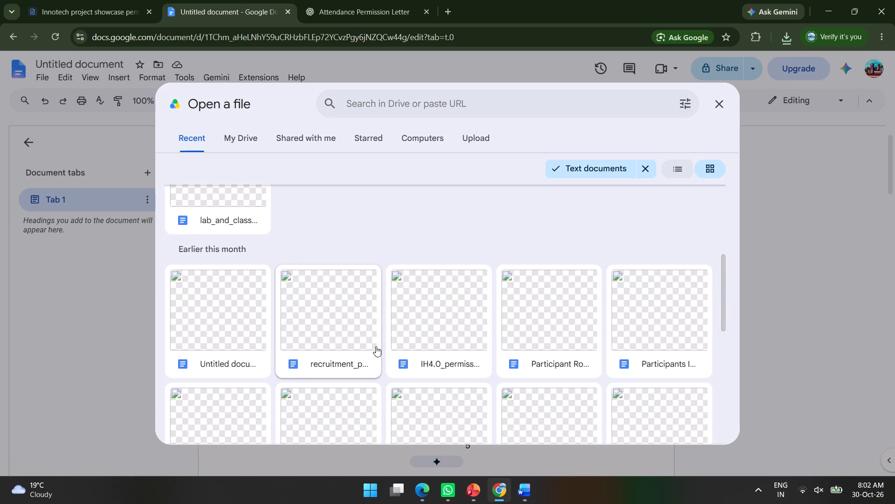
{"action": "scroll", "coordinate": [376, 346], "scroll_direction": "down", "scroll_amount": 1}
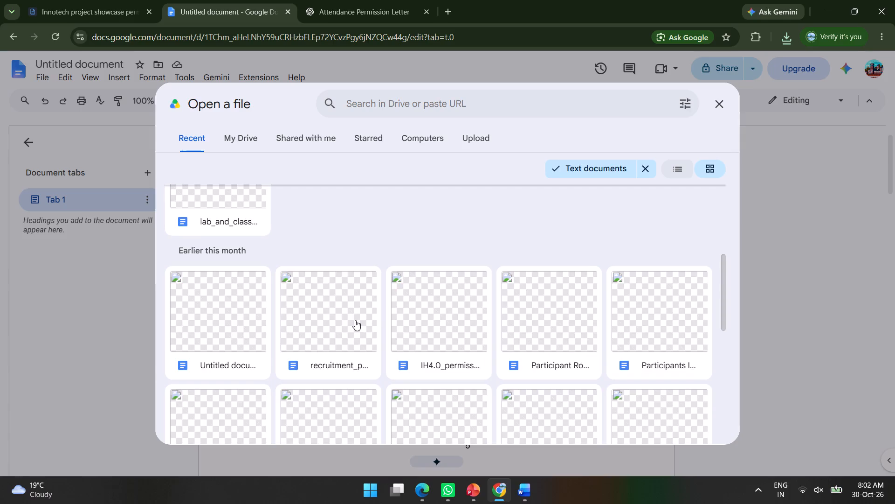
{"action": "left_click", "coordinate": [356, 321]}
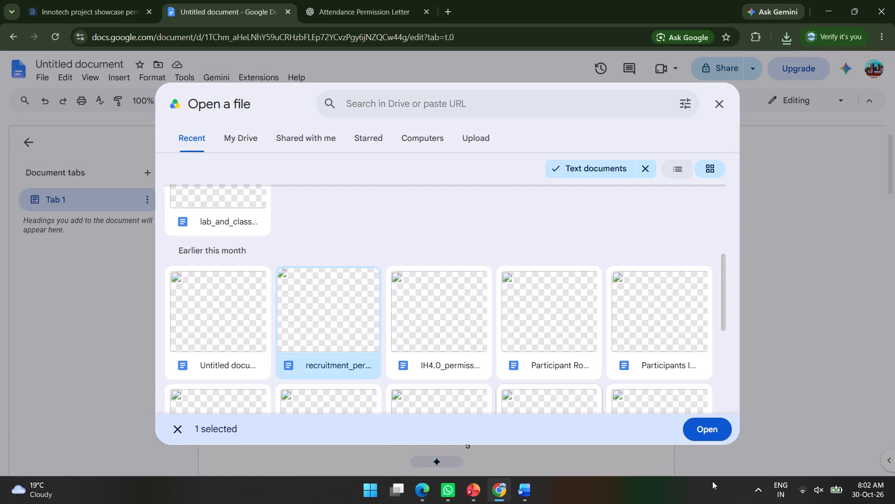
{"action": "left_click", "coordinate": [703, 427]}
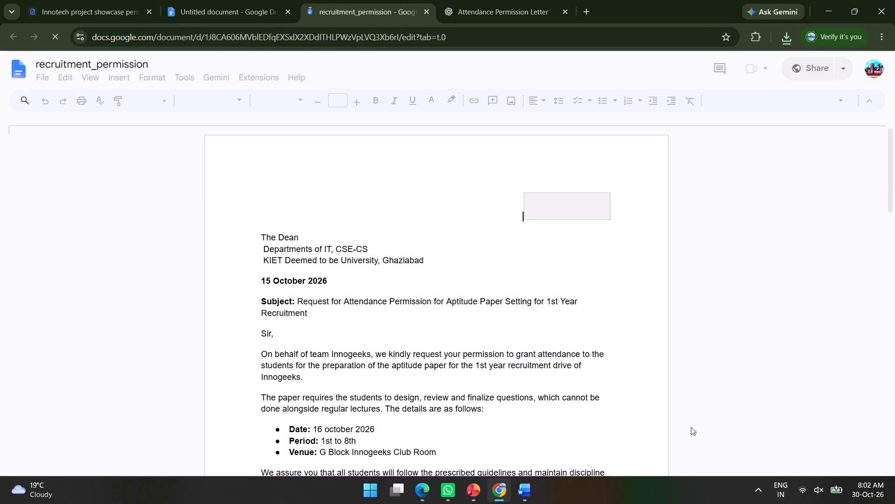
Examine the recruitment_permission letter, its student table and its list of document tabs for a reusable attendance format.
{"action": "scroll", "coordinate": [626, 411], "scroll_direction": "down", "scroll_amount": 3}
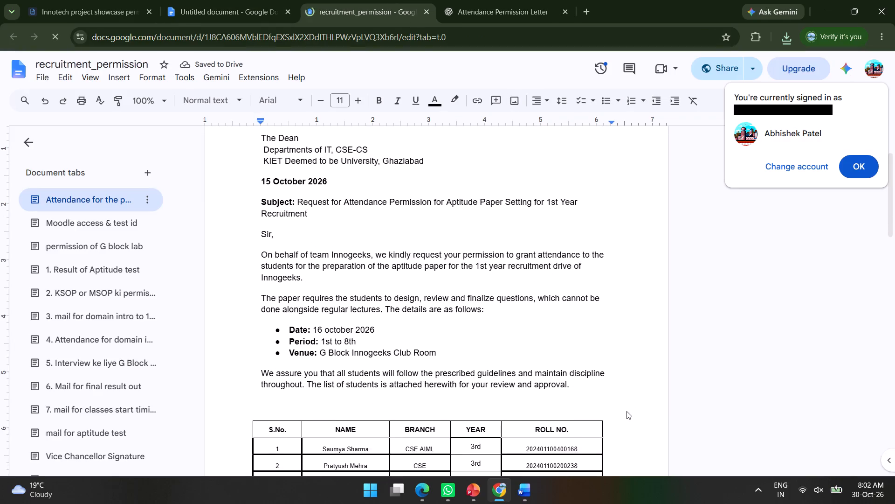
{"action": "scroll", "coordinate": [626, 411], "scroll_direction": "down", "scroll_amount": 5}
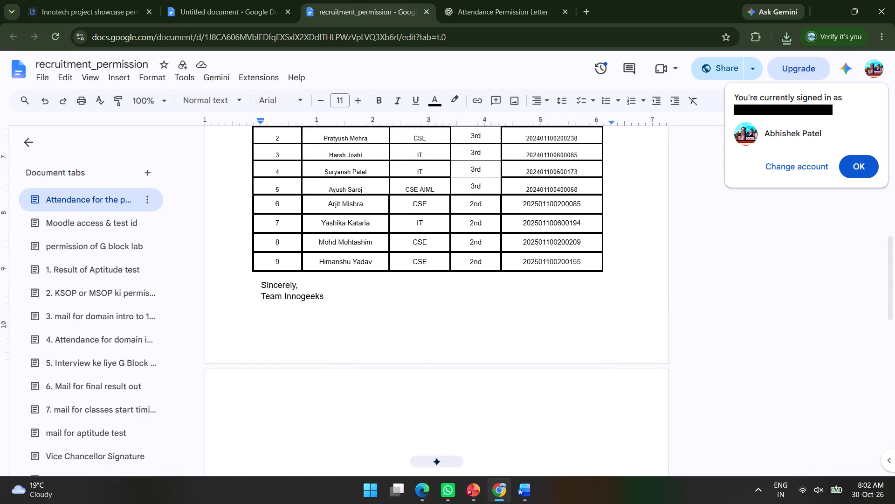
{"action": "scroll", "coordinate": [626, 411], "scroll_direction": "up", "scroll_amount": 1}
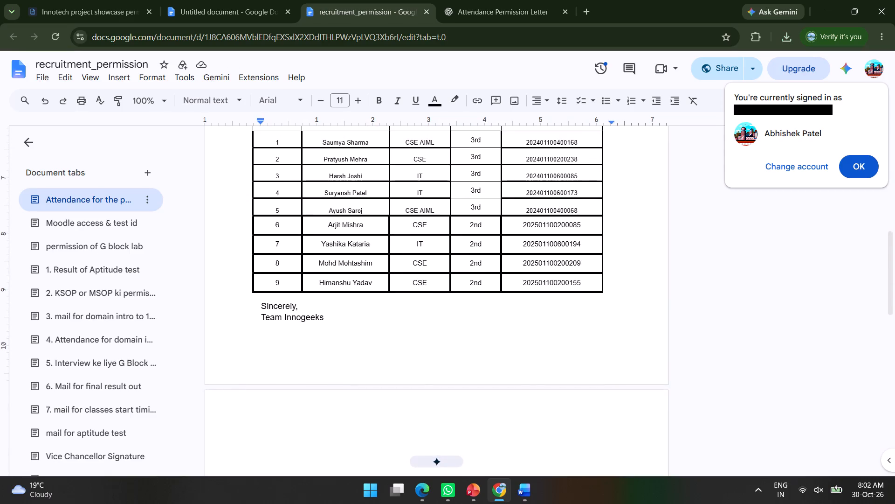
{"action": "scroll", "coordinate": [98, 381], "scroll_direction": "down", "scroll_amount": 1}
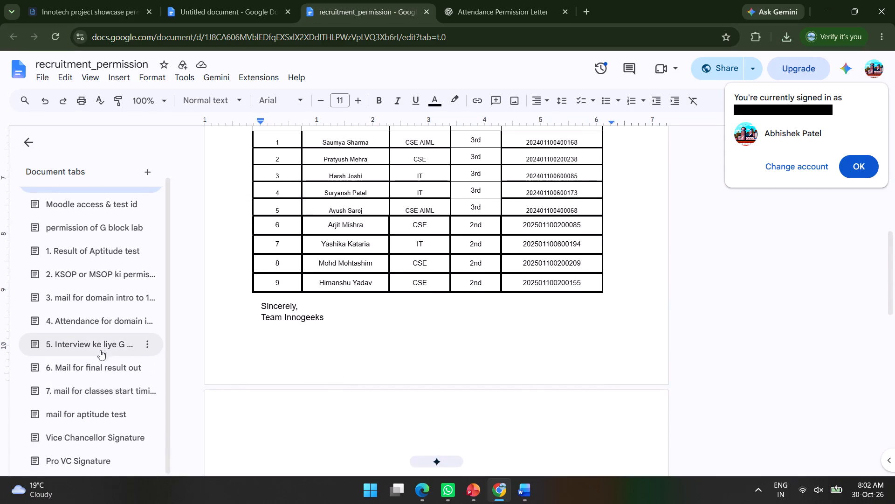
{"action": "scroll", "coordinate": [96, 257], "scroll_direction": "up", "scroll_amount": 3}
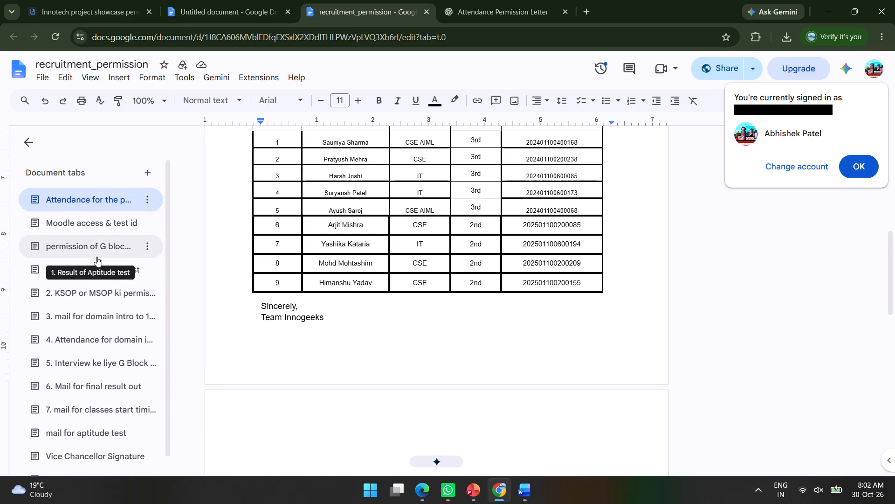
{"action": "scroll", "coordinate": [96, 257], "scroll_direction": "up", "scroll_amount": 2}
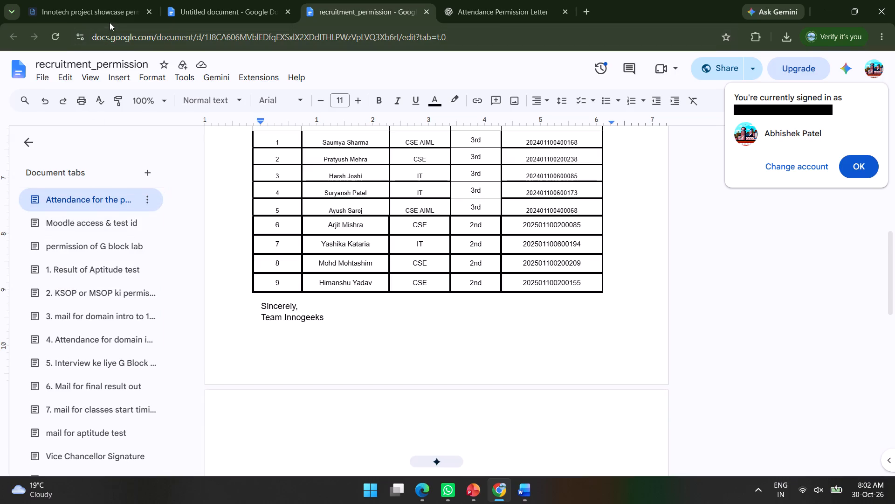
Open the IH4.0_permissions document from the recent Drive files.
{"action": "left_click", "coordinate": [42, 75]}
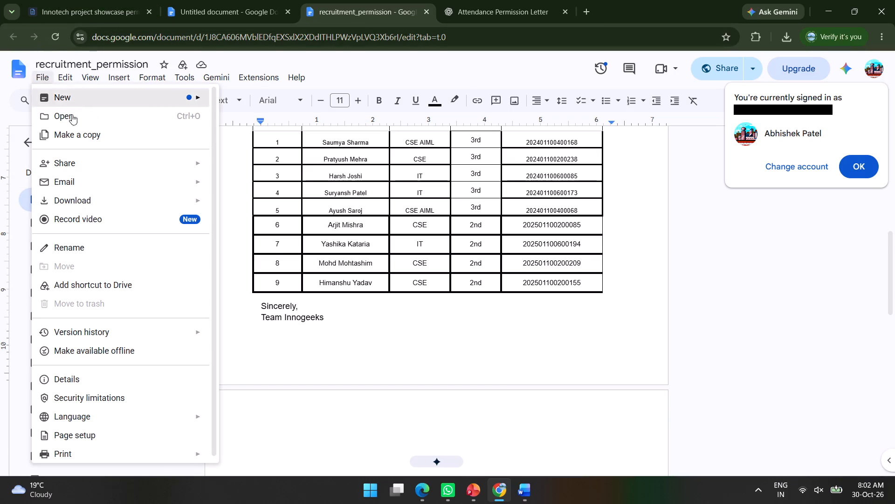
{"action": "left_click", "coordinate": [80, 119]}
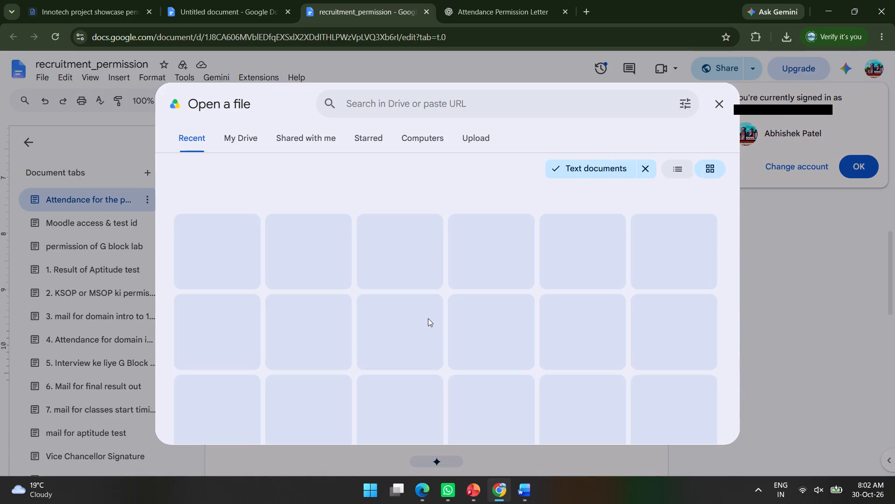
{"action": "scroll", "coordinate": [410, 349], "scroll_direction": "down", "scroll_amount": 1}
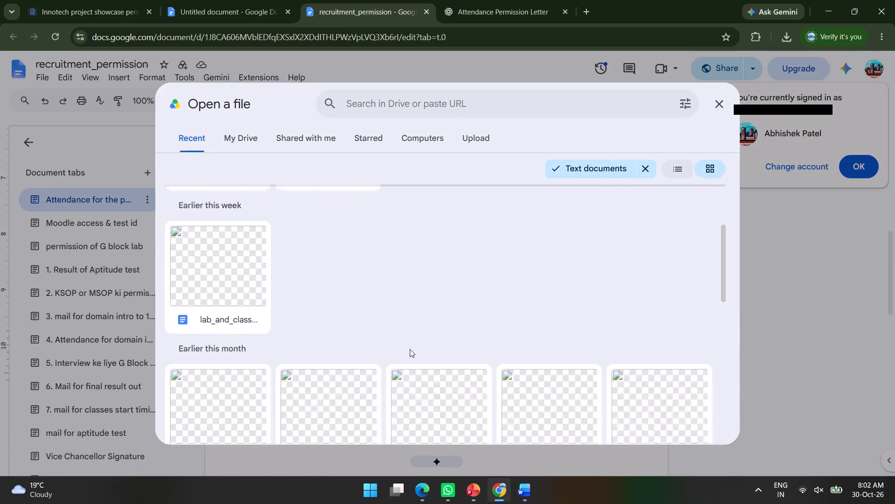
{"action": "scroll", "coordinate": [410, 349], "scroll_direction": "down", "scroll_amount": 3}
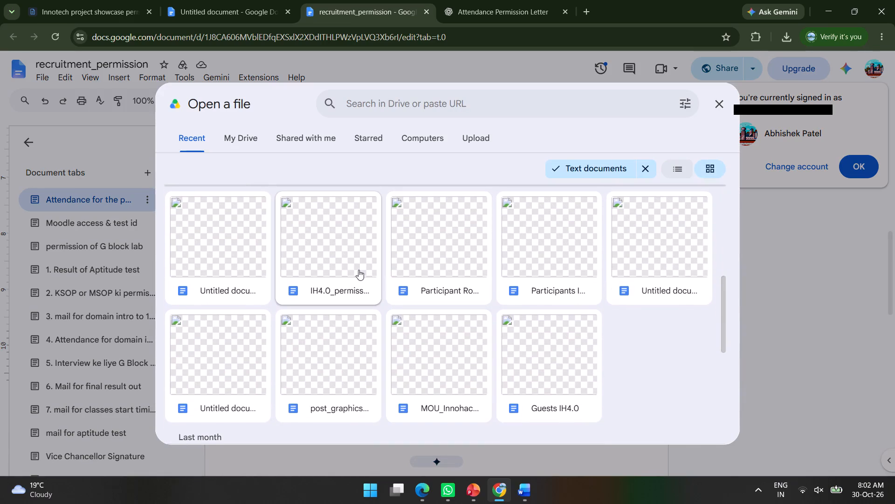
{"action": "double_click", "coordinate": [356, 269]}
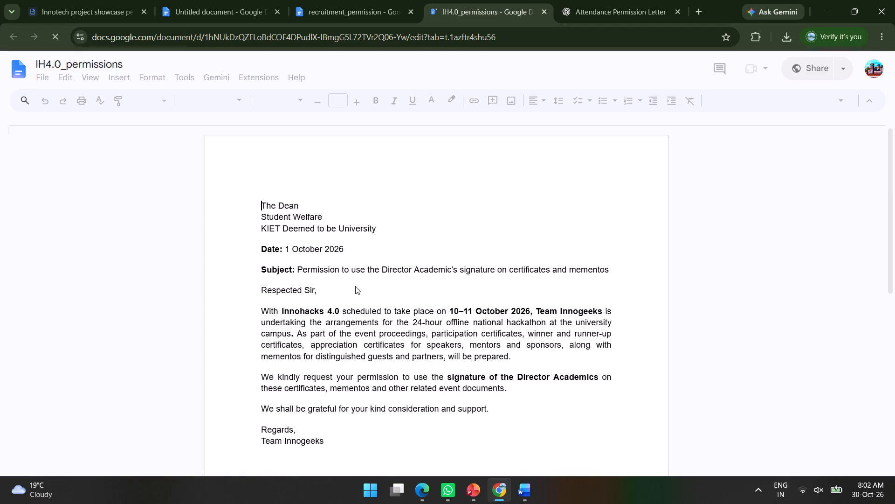
In IH4.0_permissions, find and open the 10th_Attendance_for organizers document tab.
{"action": "scroll", "coordinate": [350, 292], "scroll_direction": "down", "scroll_amount": 7}
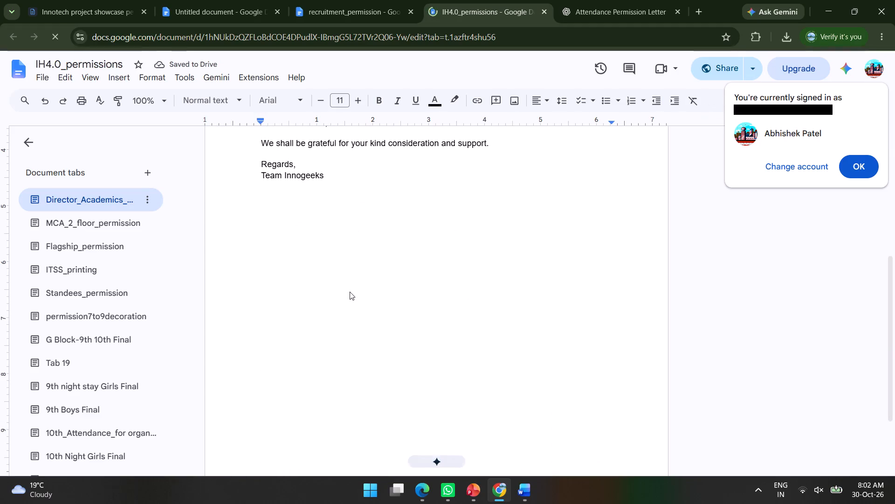
{"action": "scroll", "coordinate": [162, 317], "scroll_direction": "down", "scroll_amount": 4}
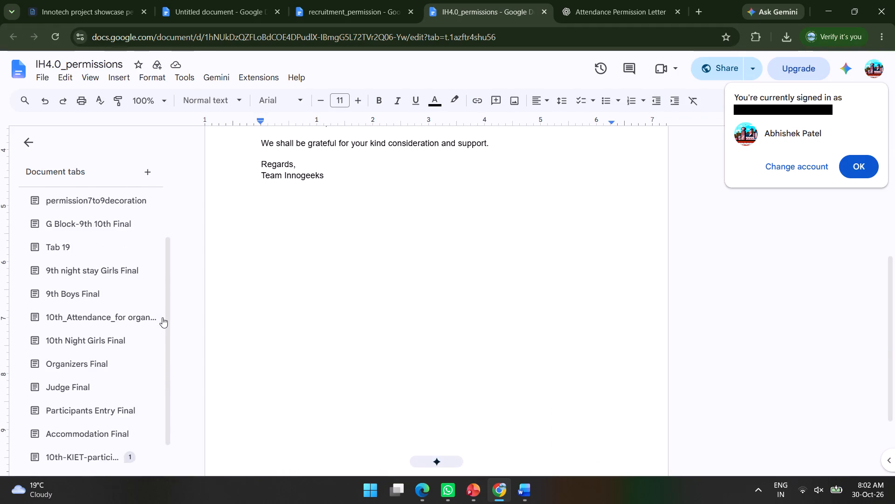
{"action": "scroll", "coordinate": [162, 317], "scroll_direction": "down", "scroll_amount": 2}
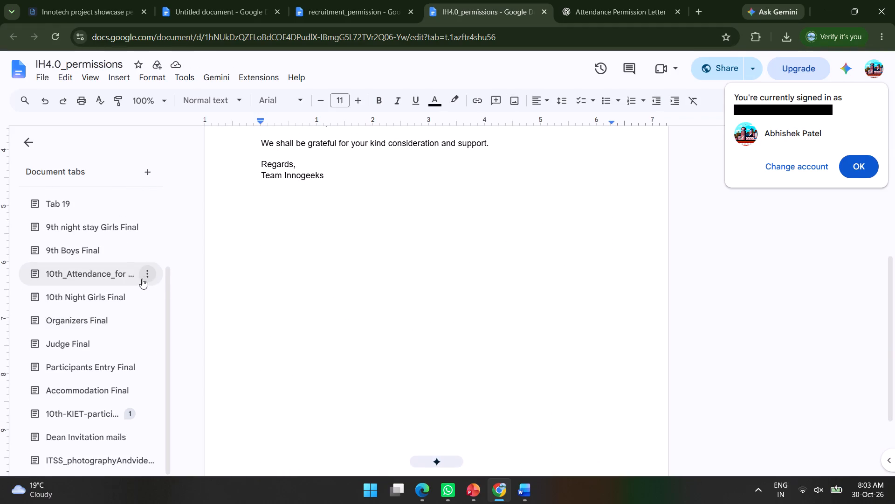
{"action": "double_click", "coordinate": [111, 275]}
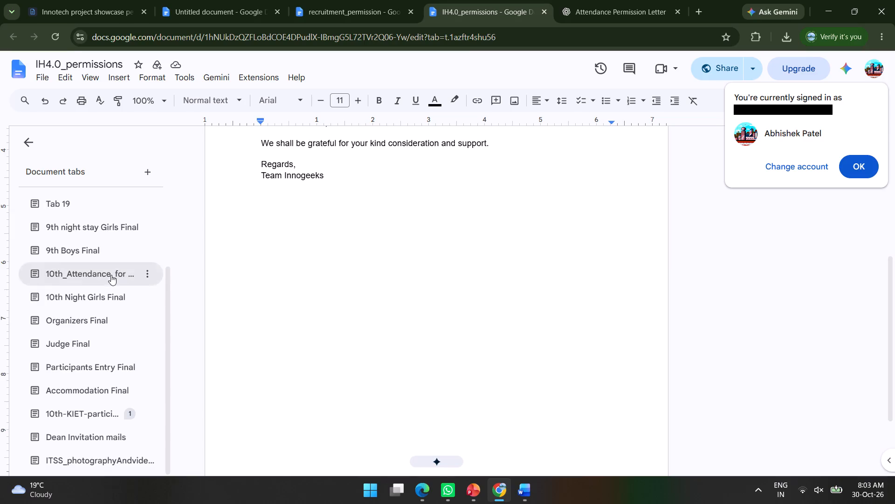
Examine the organizers' attendance letter, including its logo, wording and layout, and the Organizers details table across both pages.
{"action": "scroll", "coordinate": [481, 360], "scroll_direction": "down", "scroll_amount": 4}
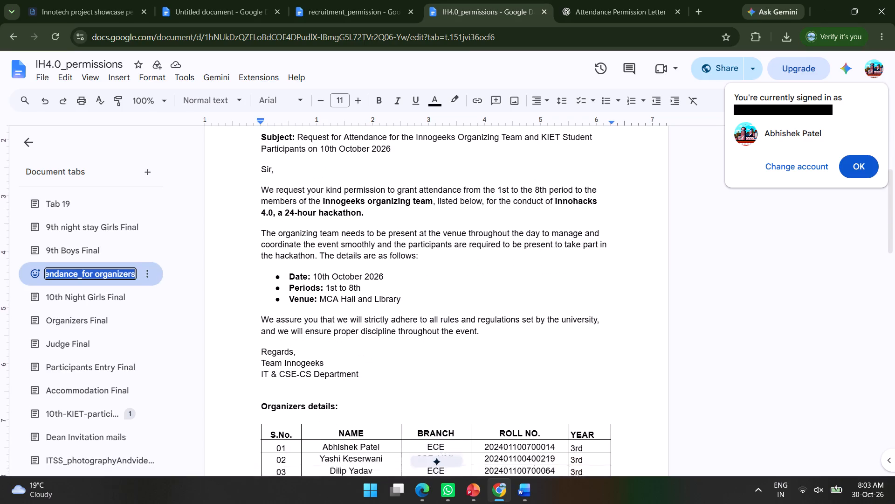
{"action": "scroll", "coordinate": [481, 360], "scroll_direction": "down", "scroll_amount": 2}
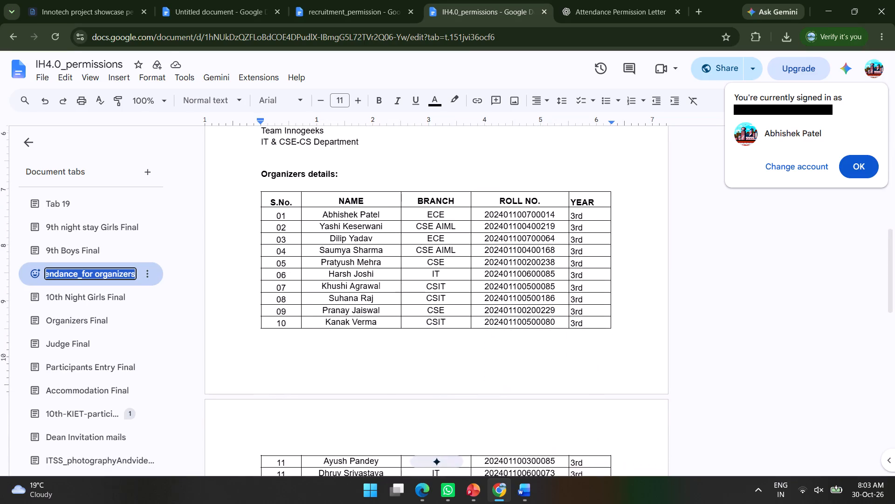
{"action": "scroll", "coordinate": [481, 360], "scroll_direction": "down", "scroll_amount": 7}
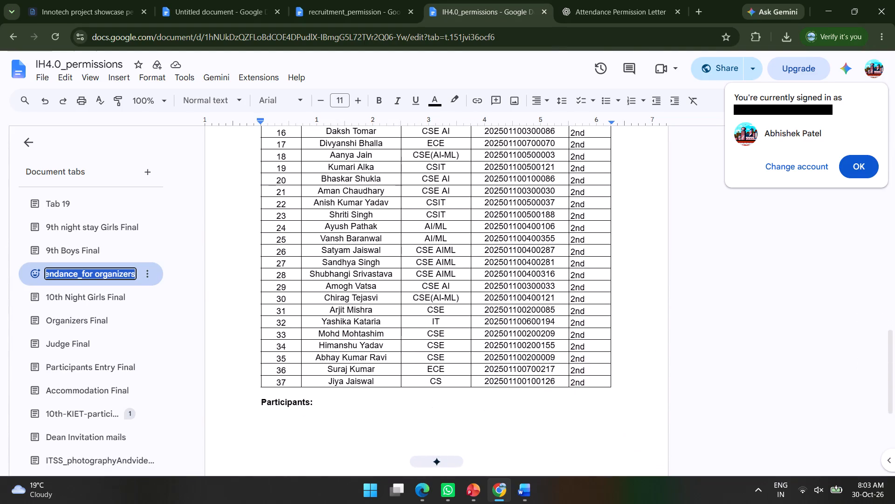
{"action": "scroll", "coordinate": [481, 360], "scroll_direction": "down", "scroll_amount": 1}
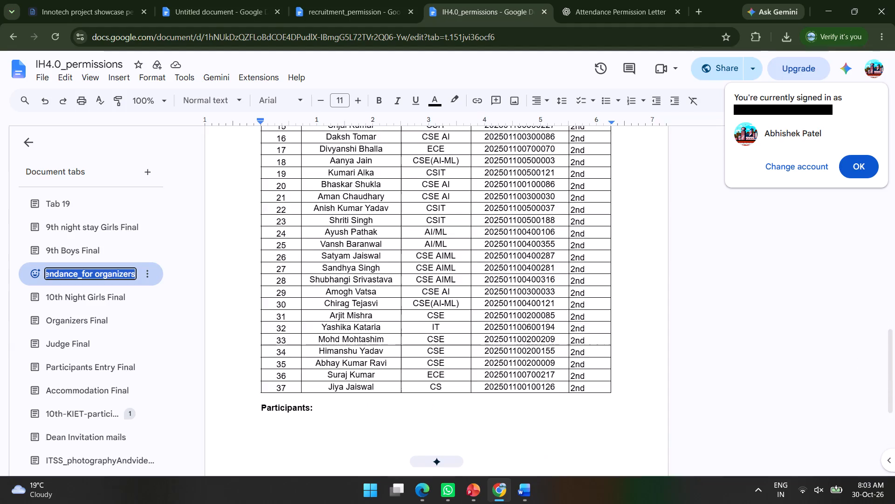
{"action": "scroll", "coordinate": [481, 360], "scroll_direction": "down", "scroll_amount": 3}
{"action": "scroll", "coordinate": [481, 360], "scroll_direction": "up", "scroll_amount": 8}
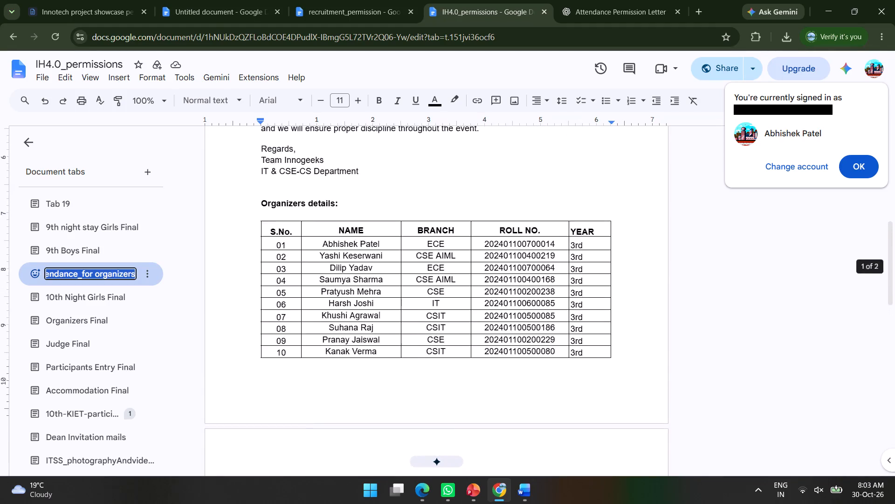
{"action": "scroll", "coordinate": [481, 360], "scroll_direction": "up", "scroll_amount": 2}
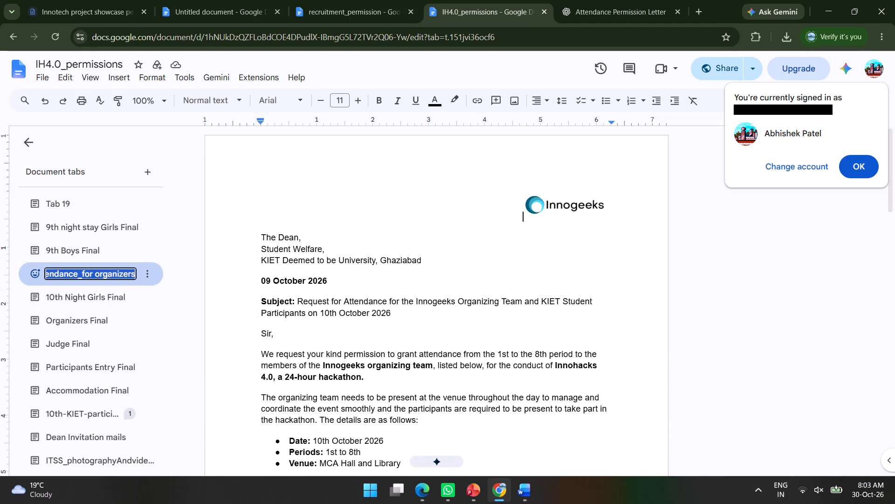
{"action": "scroll", "coordinate": [299, 259], "scroll_direction": "down", "scroll_amount": 1}
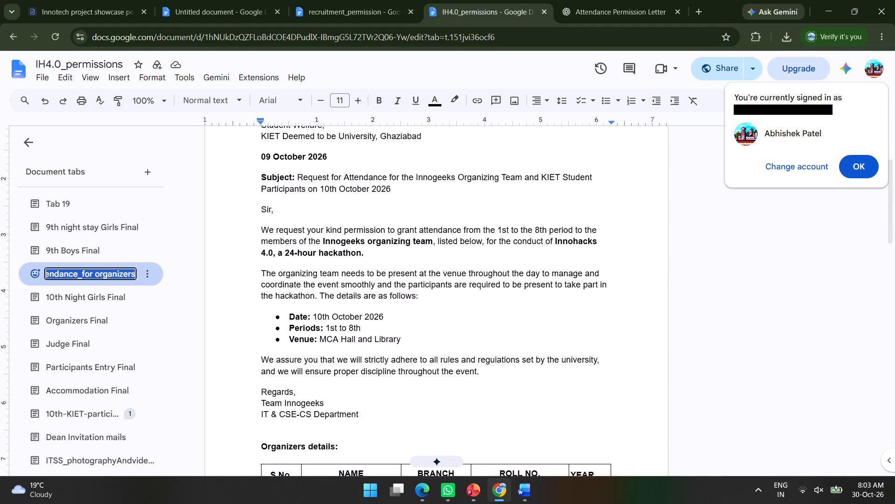
{"action": "scroll", "coordinate": [344, 195], "scroll_direction": "down", "scroll_amount": 5}
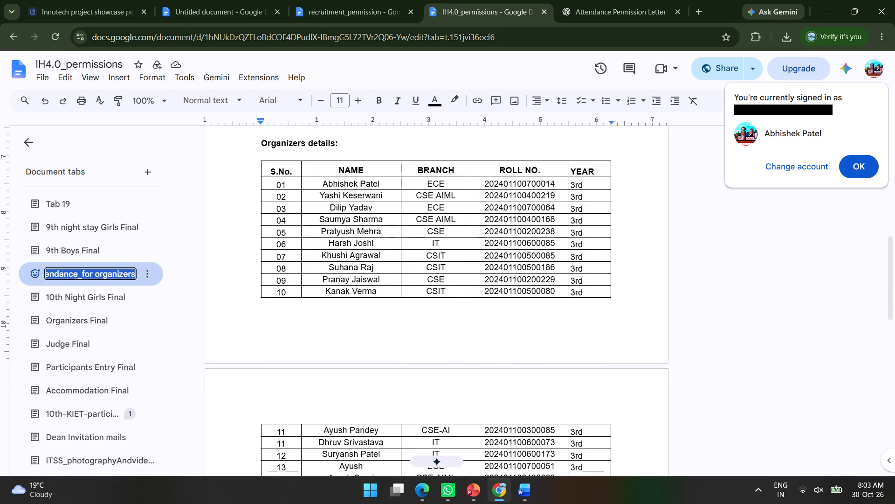
{"action": "scroll", "coordinate": [575, 318], "scroll_direction": "down", "scroll_amount": 2}
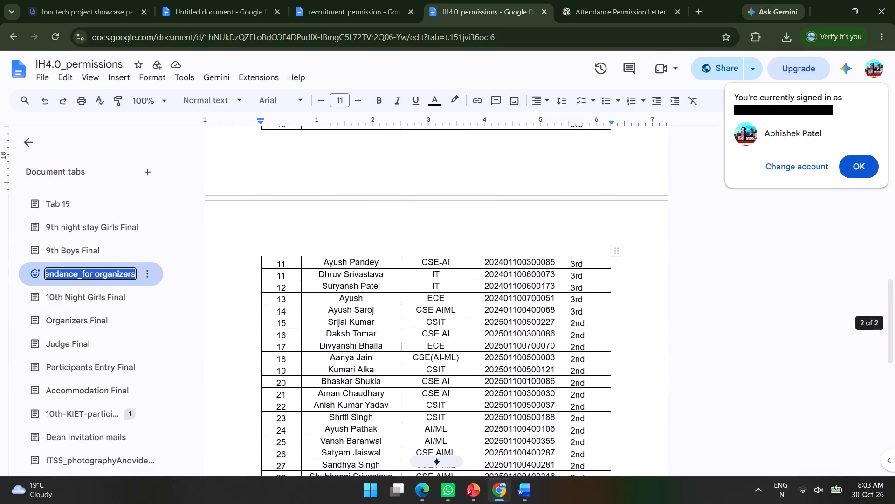
Copy the Organizers details table from its header row through row 14 of the organizers' attendance letter.
{"action": "left_click_drag", "start_coordinate": [622, 309], "coordinate": [536, 312]}
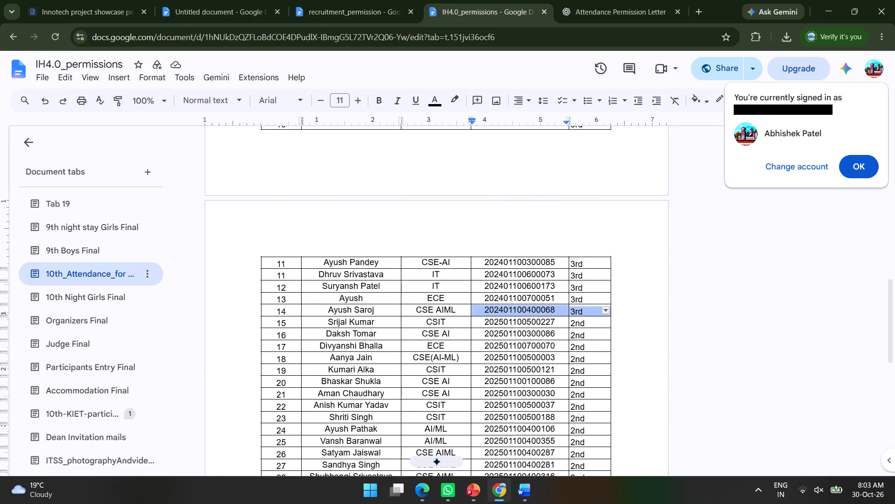
{"action": "left_click_drag", "start_coordinate": [536, 312], "coordinate": [259, 210]}
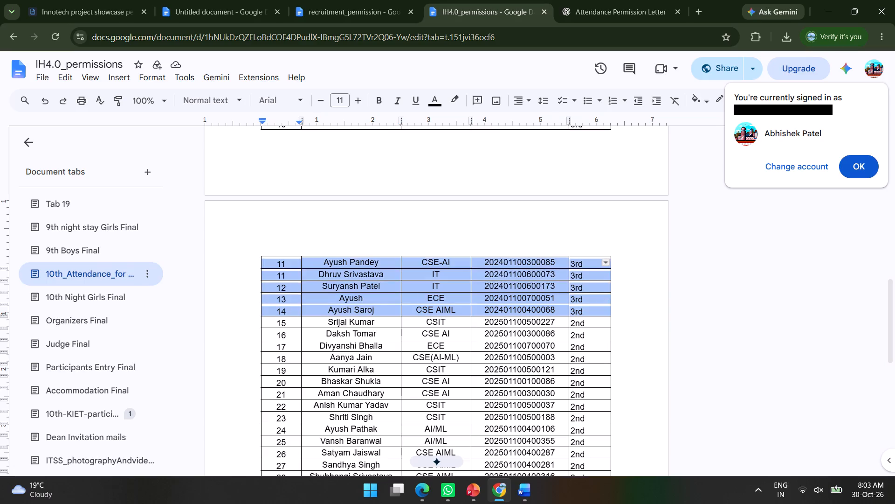
{"action": "left_click_drag", "start_coordinate": [259, 210], "coordinate": [274, 243]}
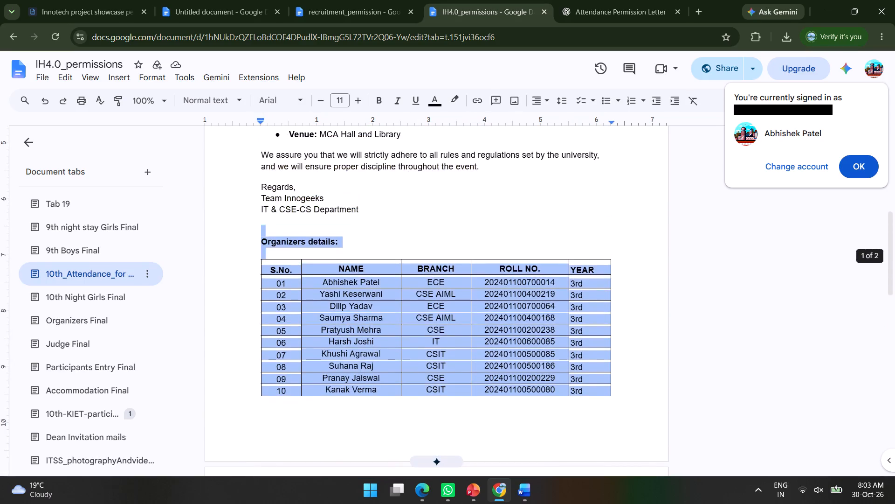
{"action": "left_click_drag", "start_coordinate": [274, 243], "coordinate": [271, 262]}
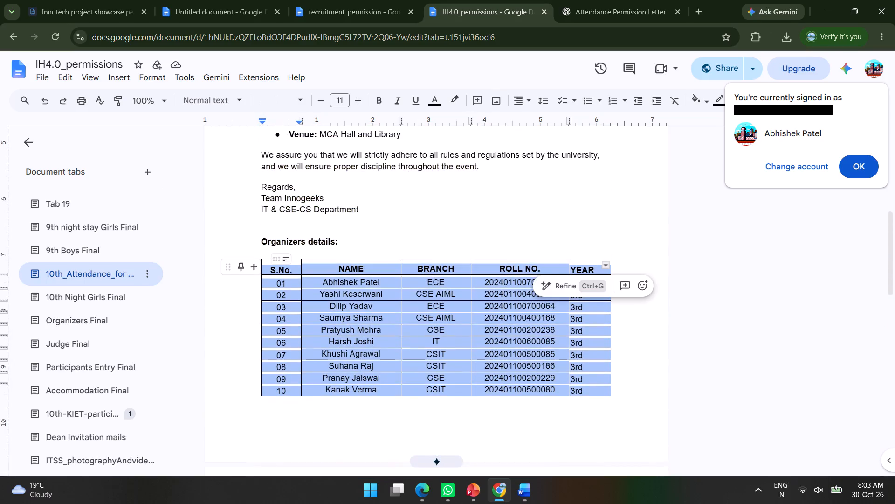
{"action": "key", "text": "ctrl+c"}
In the Untitled document, clear the student table's contents from the header row through row 15.
{"action": "left_click", "coordinate": [202, 18]}
{"action": "scroll", "coordinate": [337, 270], "scroll_direction": "down", "scroll_amount": 1}
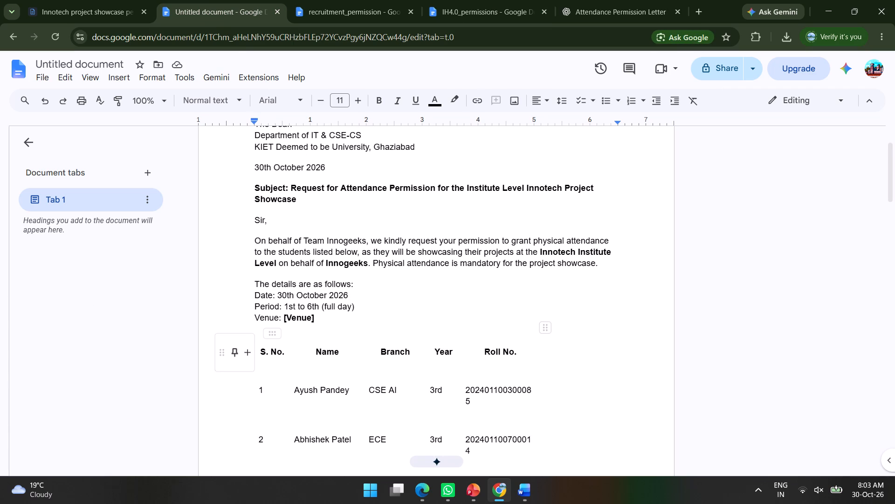
{"action": "left_click_drag", "start_coordinate": [259, 351], "coordinate": [615, 409]}
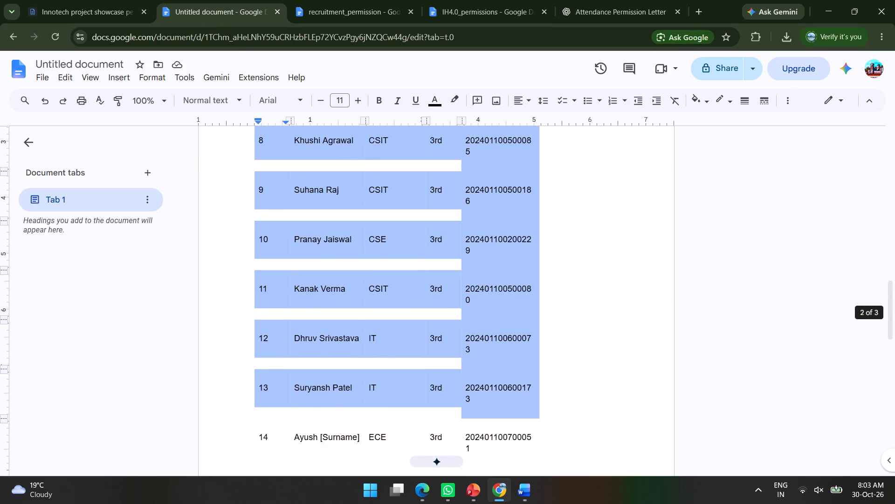
{"action": "left_click_drag", "start_coordinate": [615, 409], "coordinate": [597, 290]}
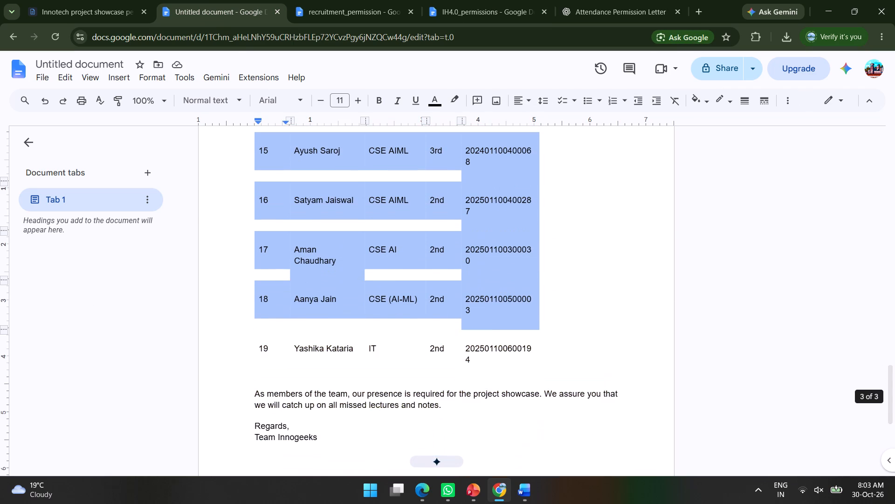
{"action": "left_click_drag", "start_coordinate": [597, 290], "coordinate": [566, 183]}
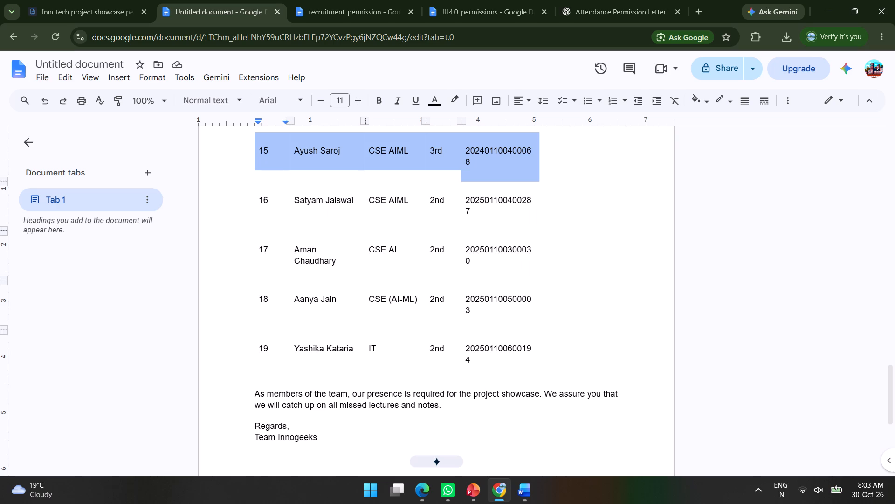
{"action": "left_click_drag", "start_coordinate": [566, 183], "coordinate": [568, 123]}
{"action": "left_click_drag", "start_coordinate": [568, 123], "coordinate": [673, 146]}
{"action": "key", "text": "BackSpace"}
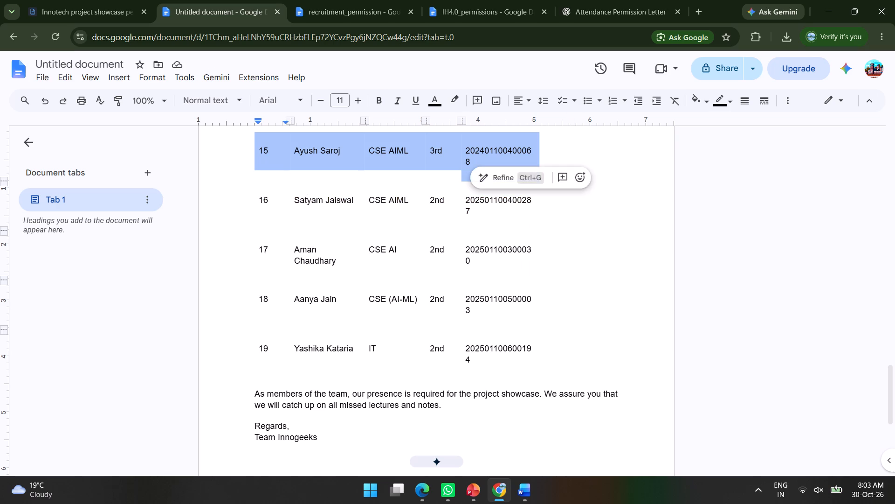
Paste the copied organizers table into the emptied student table below the Venue line.
{"action": "scroll", "coordinate": [480, 177], "scroll_direction": "up", "scroll_amount": 2}
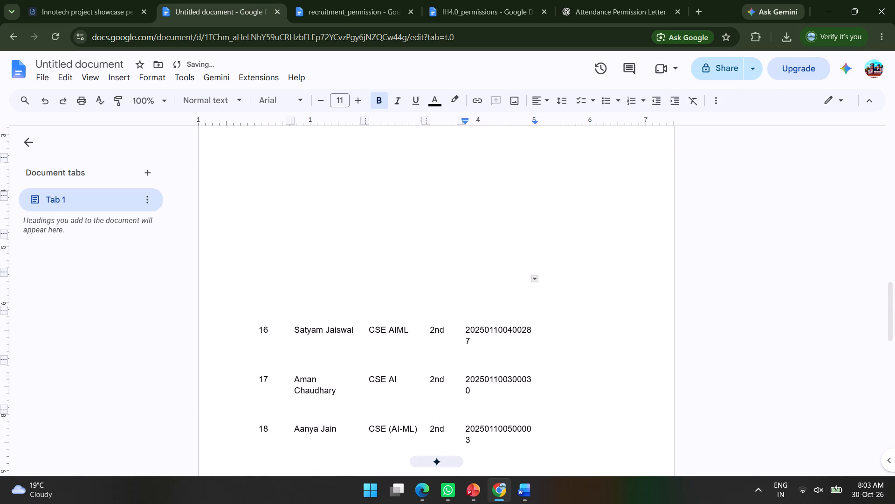
{"action": "scroll", "coordinate": [377, 201], "scroll_direction": "up", "scroll_amount": 7}
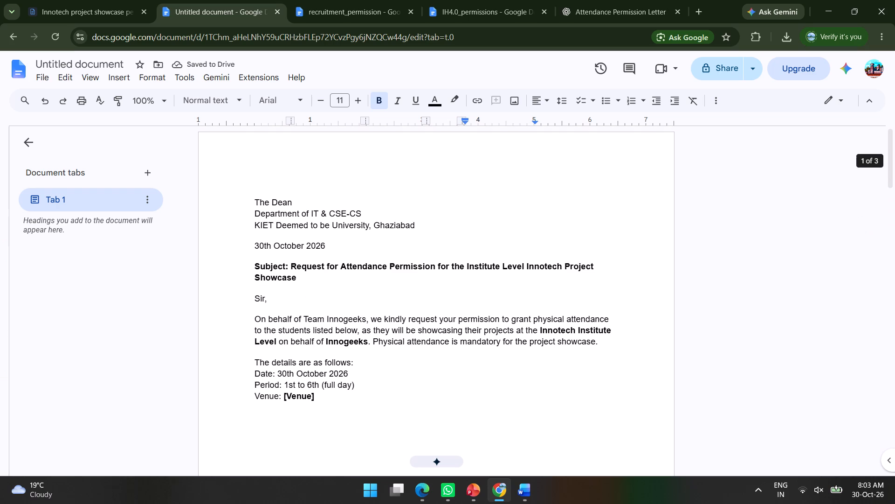
{"action": "left_click", "coordinate": [275, 414]}
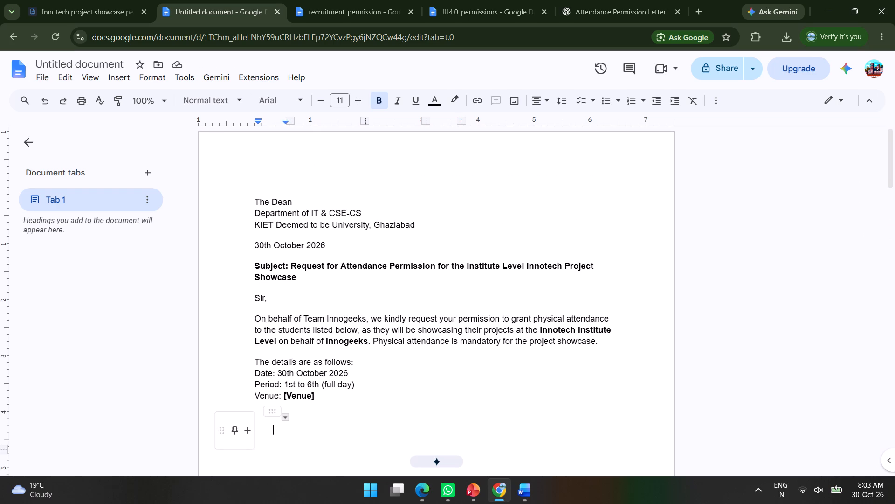
{"action": "scroll", "coordinate": [275, 414], "scroll_direction": "down", "scroll_amount": 1}
{"action": "key", "text": "Return"}
{"action": "key", "text": "Return"}
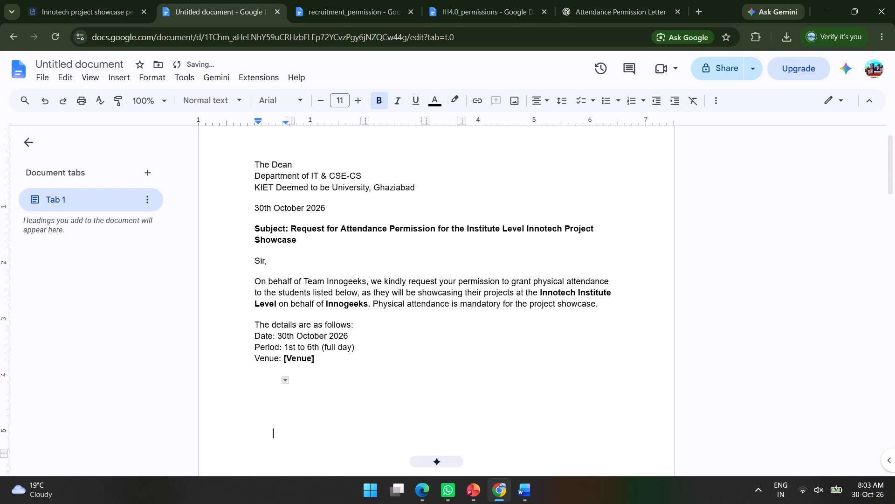
{"action": "key", "text": "ctrl+v"}
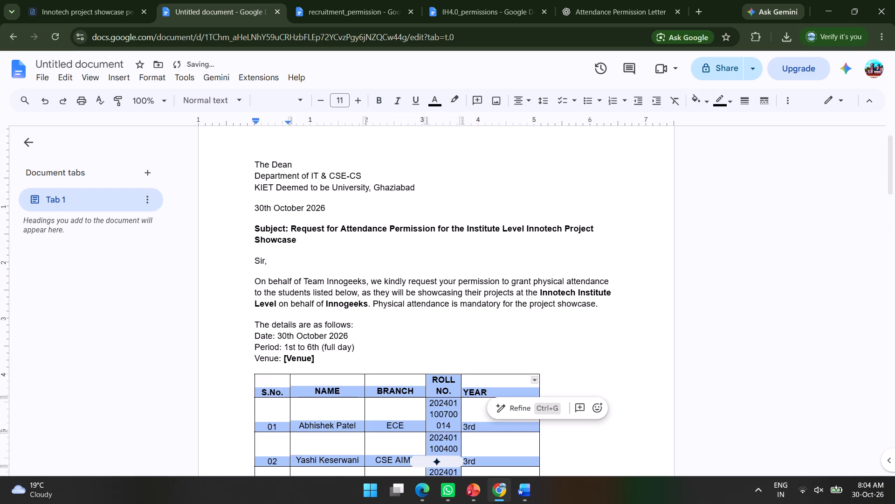
{"action": "left_click", "coordinate": [502, 349]}
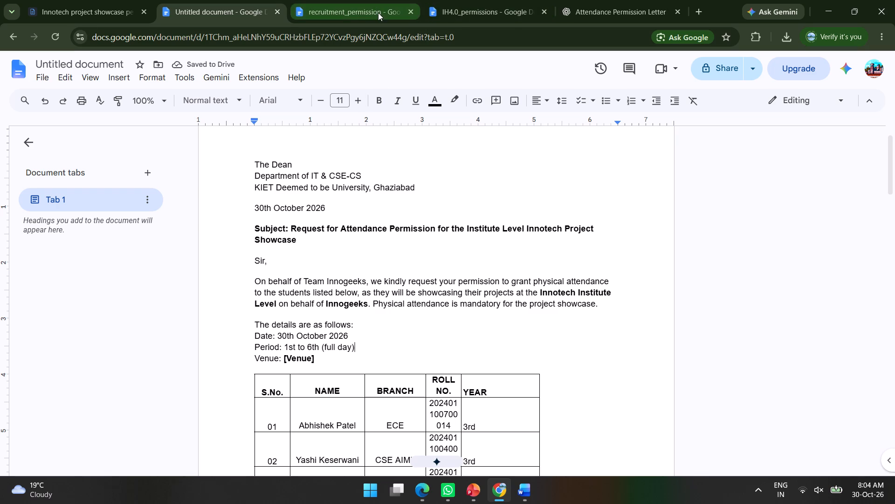
Copy the rules-and-discipline assurance and the Regards, Team Innogeeks sign-off from IH4.0_permissions into the Untitled document, between the Venue line and the table.
{"action": "left_click", "coordinate": [620, 10]}
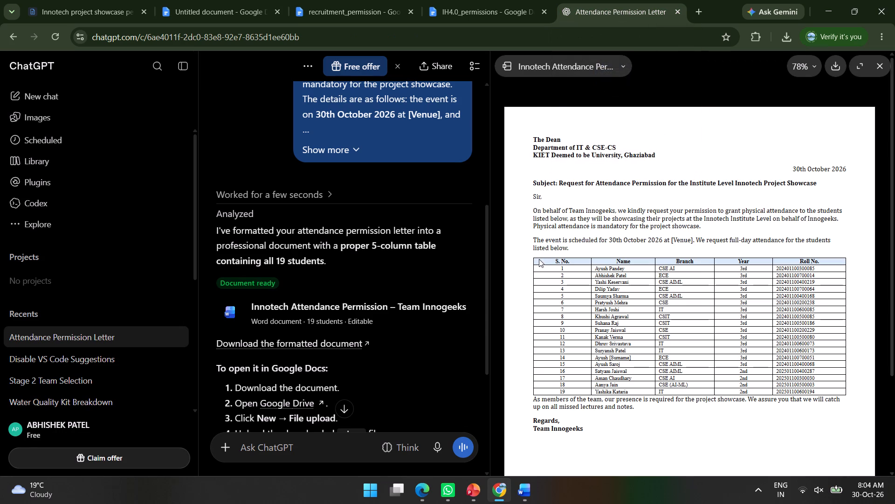
{"action": "scroll", "coordinate": [539, 259], "scroll_direction": "down", "scroll_amount": 1}
{"action": "left_click", "coordinate": [490, 5]}
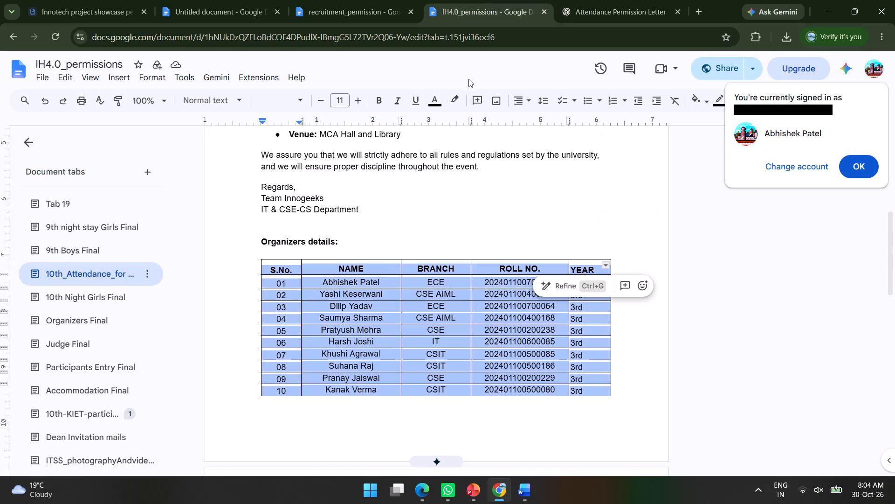
{"action": "left_click_drag", "start_coordinate": [262, 184], "coordinate": [277, 185]}
{"action": "left_click", "coordinate": [253, 157]}
{"action": "left_click_drag", "start_coordinate": [253, 157], "coordinate": [333, 204]}
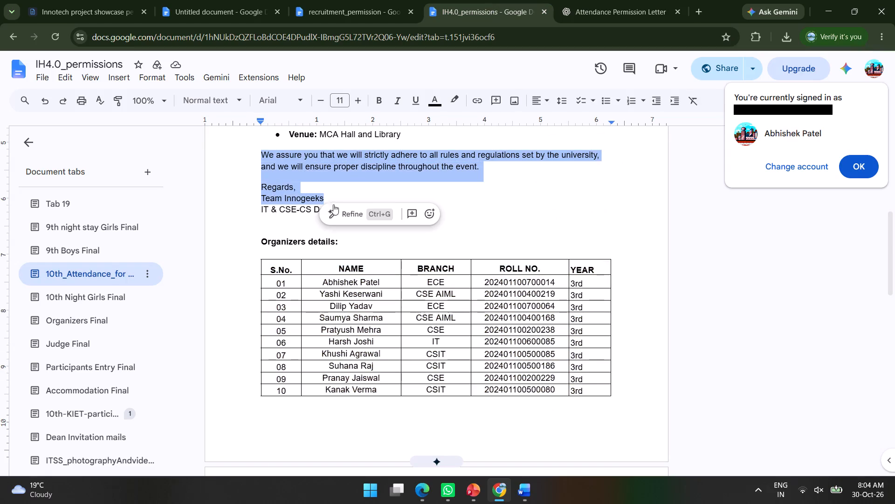
{"action": "left_click_drag", "start_coordinate": [333, 204], "coordinate": [384, 210]}
{"action": "key", "text": "ctrl+c"}
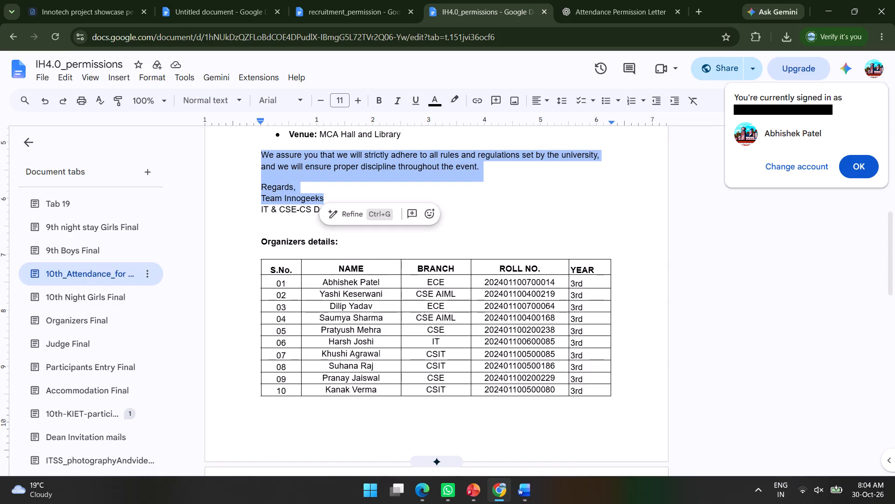
{"action": "left_click", "coordinate": [209, 17]}
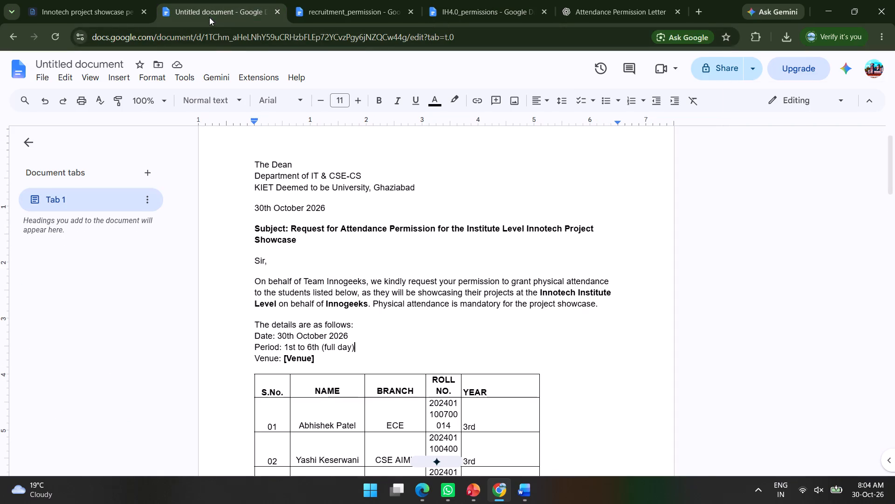
{"action": "scroll", "coordinate": [324, 305], "scroll_direction": "down", "scroll_amount": 1}
{"action": "left_click", "coordinate": [328, 347]}
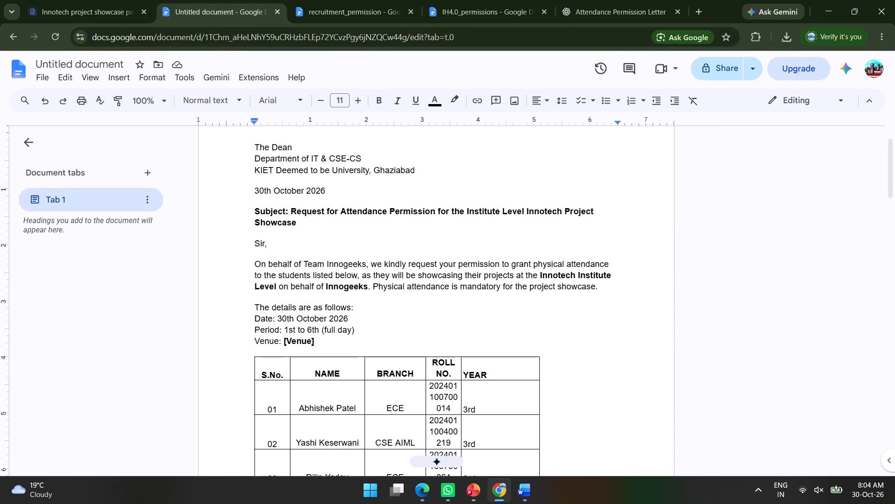
{"action": "key", "text": "Return"}
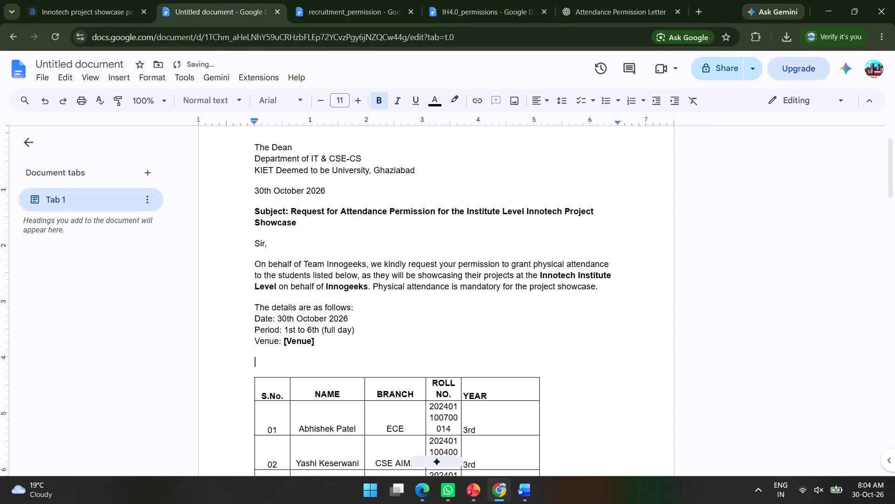
{"action": "key", "text": "ctrl+v"}
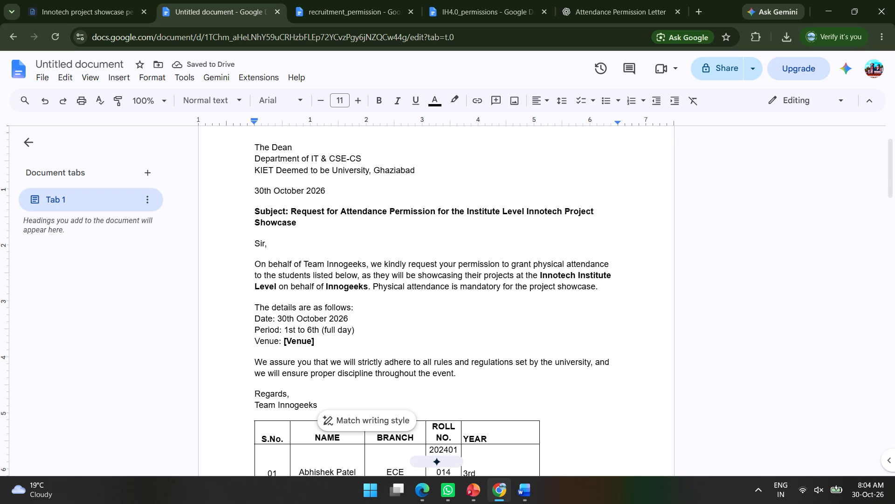
Delete the "The details are as follows" block with its Date, Period and Venue lines from the letter.
{"action": "left_click_drag", "start_coordinate": [312, 343], "coordinate": [253, 332]}
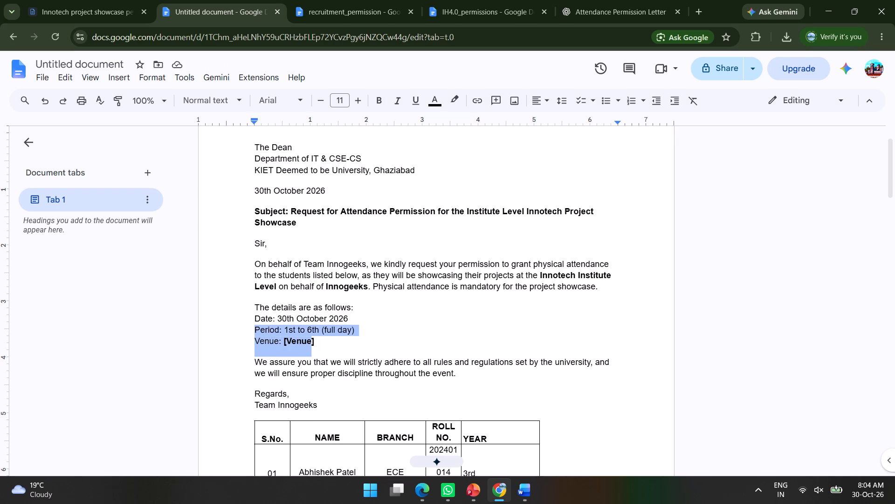
{"action": "left_click_drag", "start_coordinate": [253, 332], "coordinate": [253, 334]}
{"action": "key", "text": "BackSpace"}
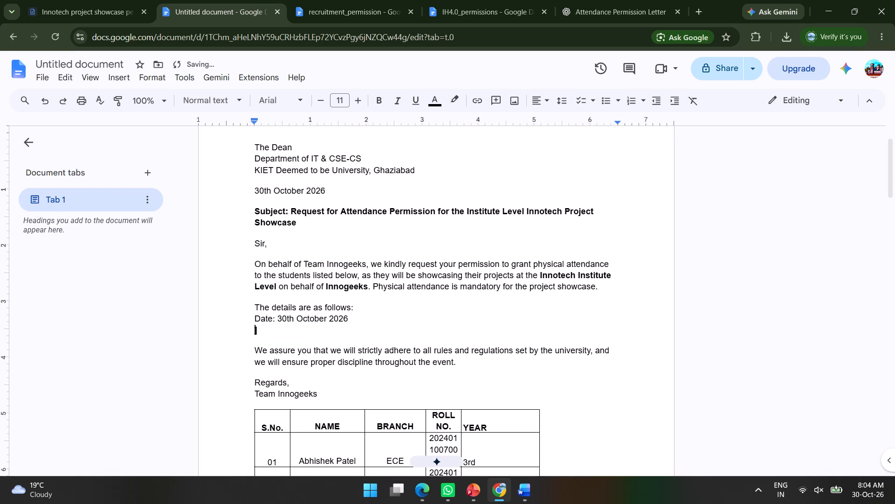
{"action": "key", "text": "BackSpace"}
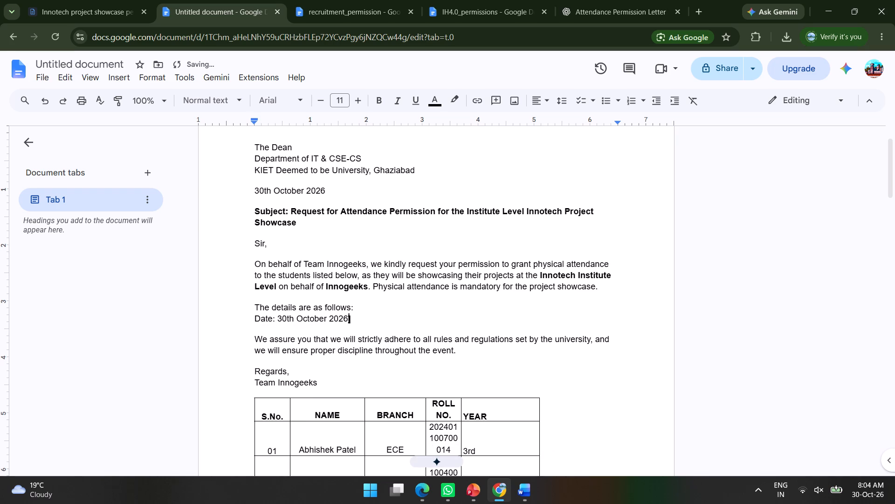
{"action": "left_click_drag", "start_coordinate": [352, 315], "coordinate": [251, 315]}
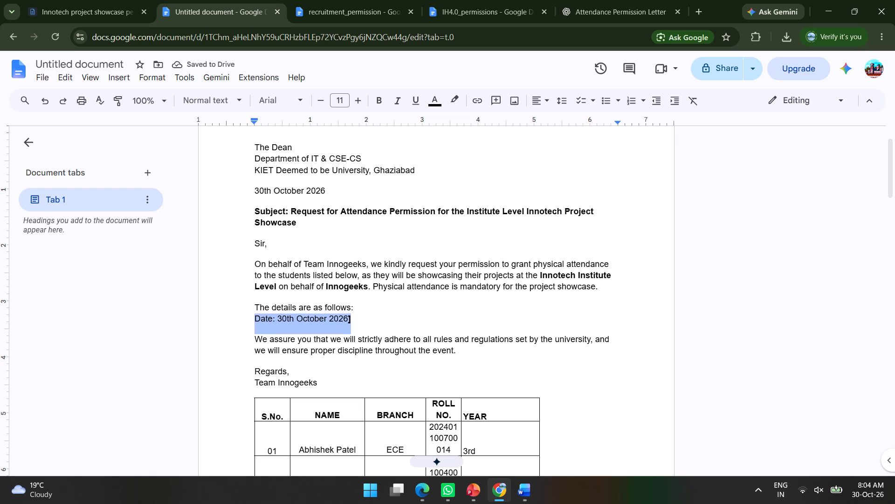
{"action": "left_click_drag", "start_coordinate": [251, 315], "coordinate": [248, 303]}
{"action": "key", "text": "BackSpace"}
{"action": "key", "text": "BackSpace"}
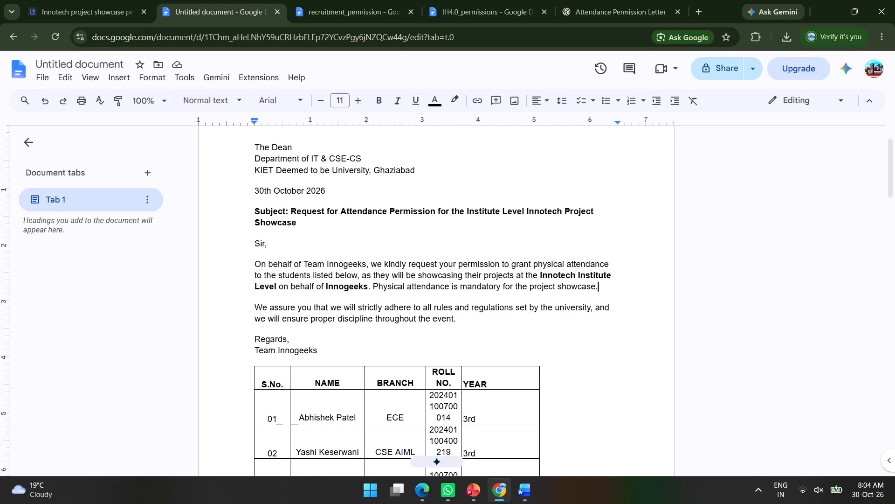
Insert "of full day" after "Physical attendance is mandatory" in the letter's body paragraph.
{"action": "left_click", "coordinate": [370, 287]}
{"action": "left_click", "coordinate": [502, 287]}
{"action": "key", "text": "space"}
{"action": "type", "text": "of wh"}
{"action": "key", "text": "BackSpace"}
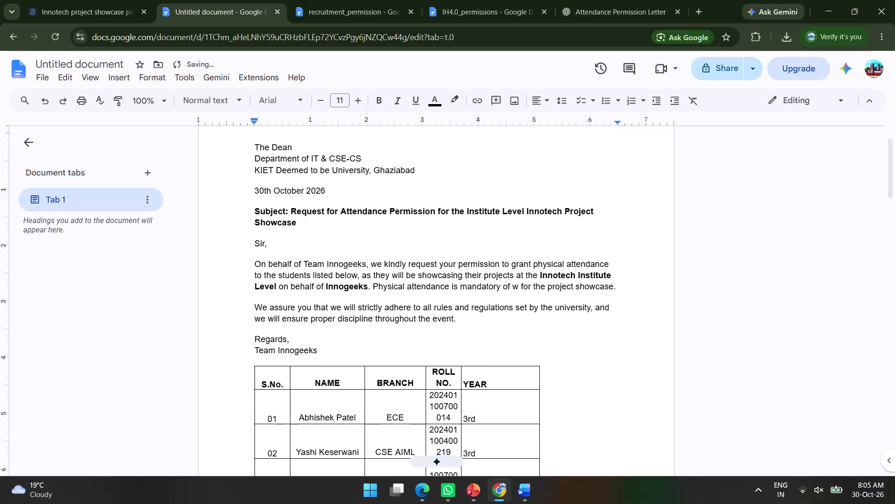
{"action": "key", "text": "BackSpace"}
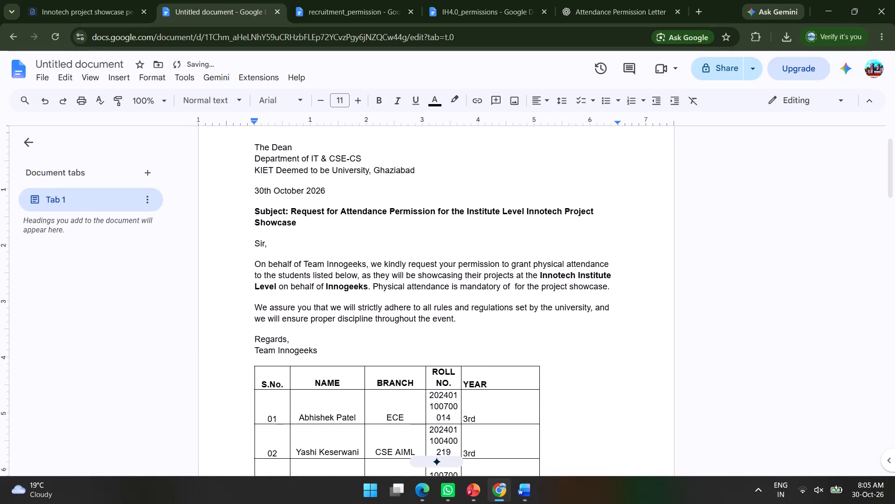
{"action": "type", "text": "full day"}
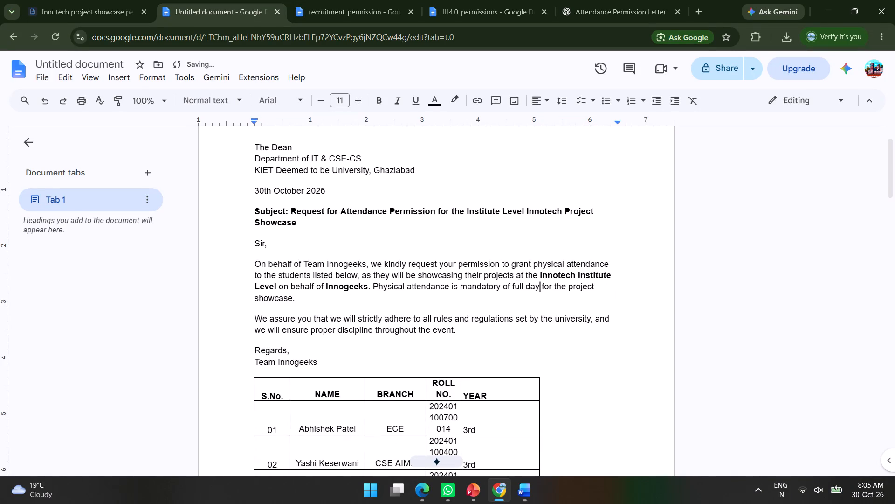
Make "full day" and "Physical attendance" bold in the letter's body paragraph.
{"action": "left_click", "coordinate": [545, 286]}
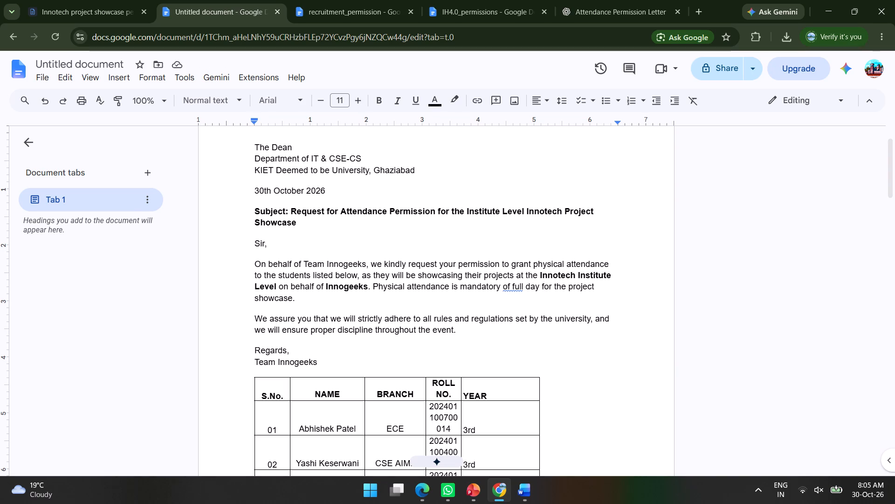
{"action": "left_click_drag", "start_coordinate": [540, 286], "coordinate": [512, 290]}
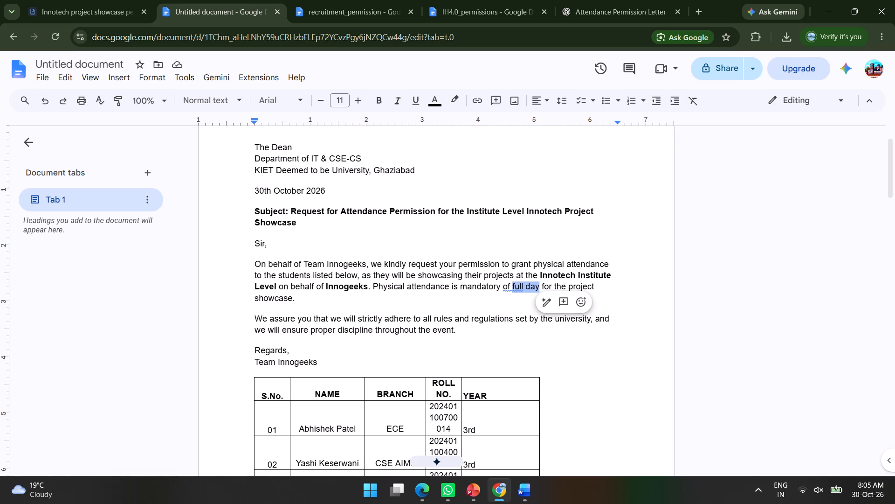
{"action": "left_click", "coordinate": [382, 102]}
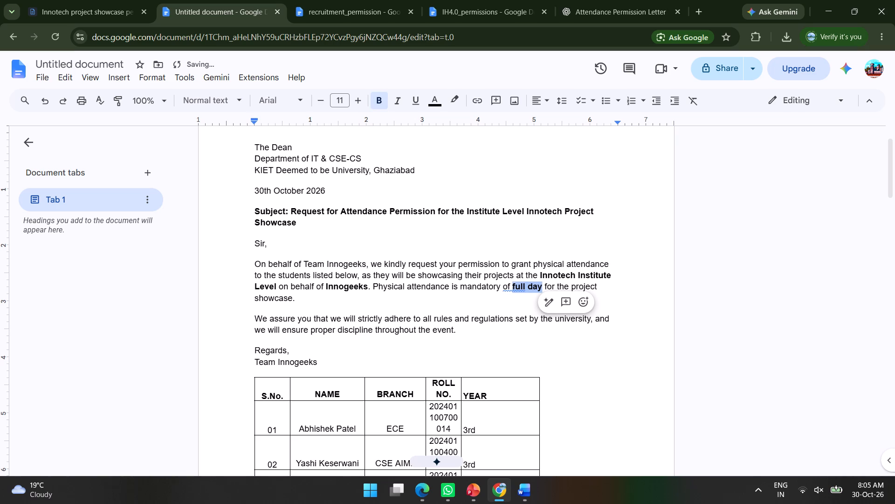
{"action": "left_click_drag", "start_coordinate": [450, 286], "coordinate": [376, 283]}
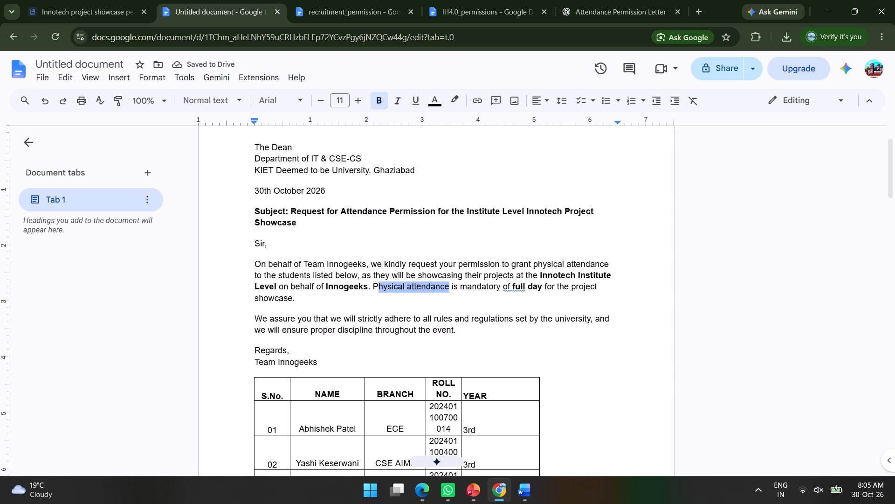
{"action": "left_click_drag", "start_coordinate": [376, 283], "coordinate": [375, 283]}
{"action": "left_click", "coordinate": [379, 101]}
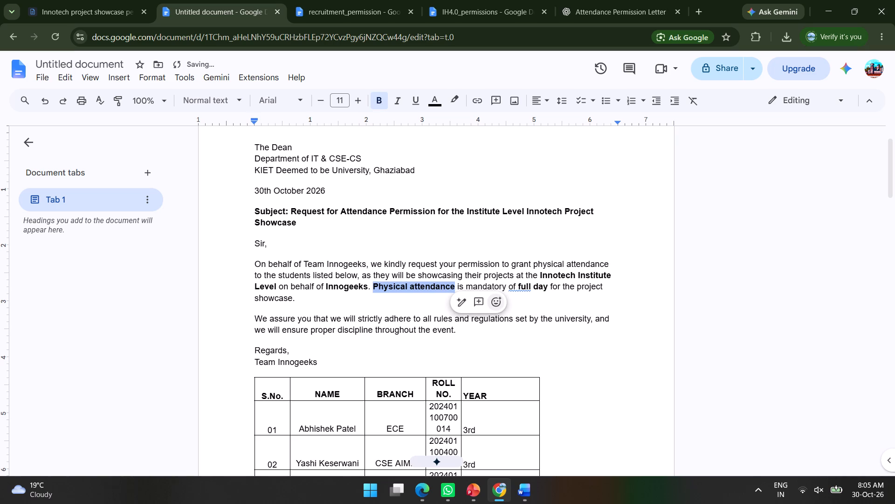
Widen the table's last column slightly so the roll numbers in the borderless rows fit on one line.
{"action": "scroll", "coordinate": [597, 359], "scroll_direction": "down", "scroll_amount": 4}
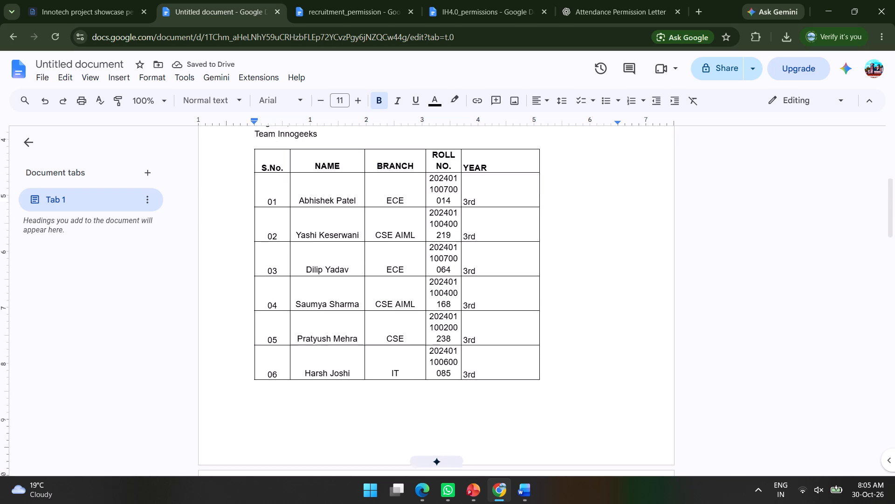
{"action": "scroll", "coordinate": [597, 359], "scroll_direction": "down", "scroll_amount": 6}
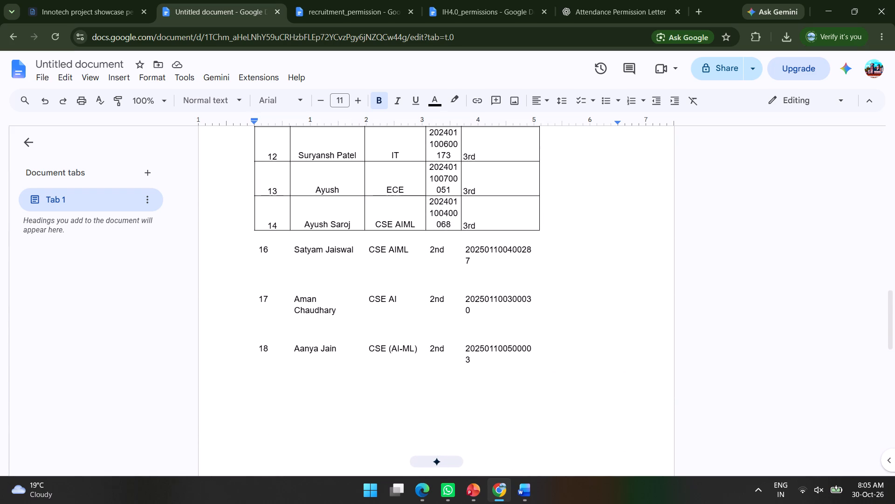
{"action": "left_click_drag", "start_coordinate": [539, 346], "coordinate": [436, 353]}
{"action": "left_click_drag", "start_coordinate": [436, 353], "coordinate": [545, 340]}
Cut the contents of the borderless rows 16 to 19 below row 14 of the student table.
{"action": "left_click", "coordinate": [257, 247]}
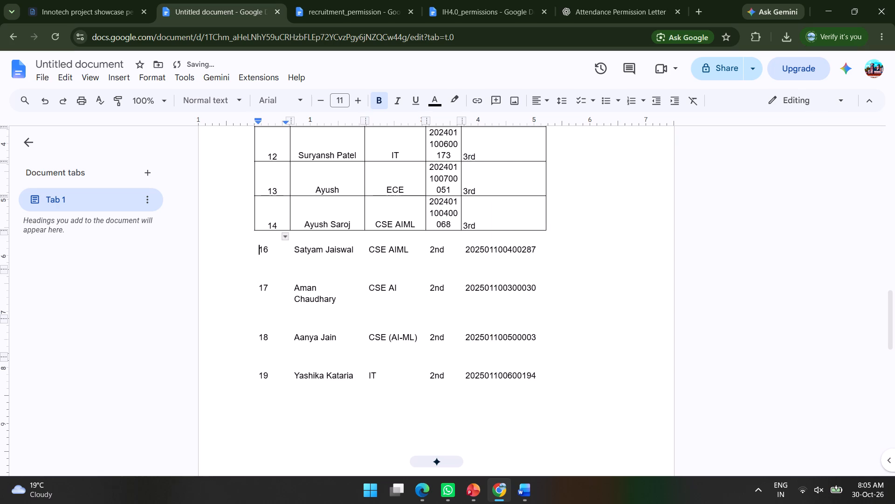
{"action": "left_click_drag", "start_coordinate": [257, 247], "coordinate": [509, 338]}
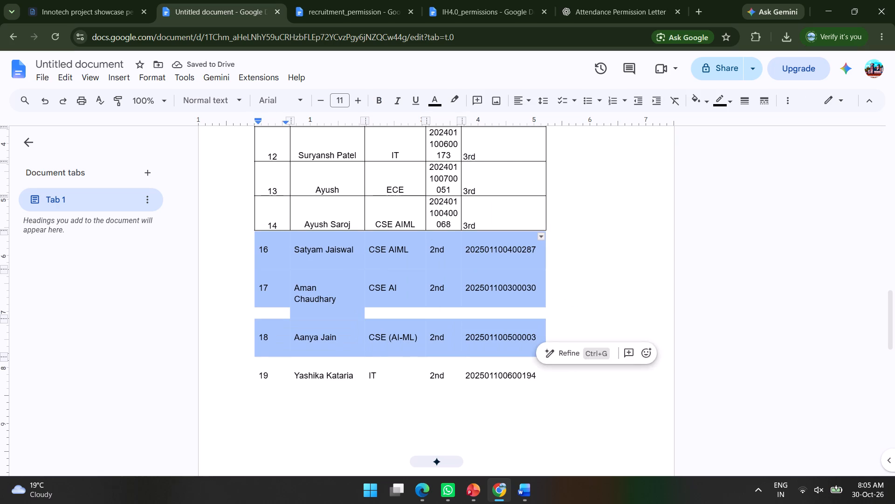
{"action": "left_click_drag", "start_coordinate": [509, 338], "coordinate": [520, 362]}
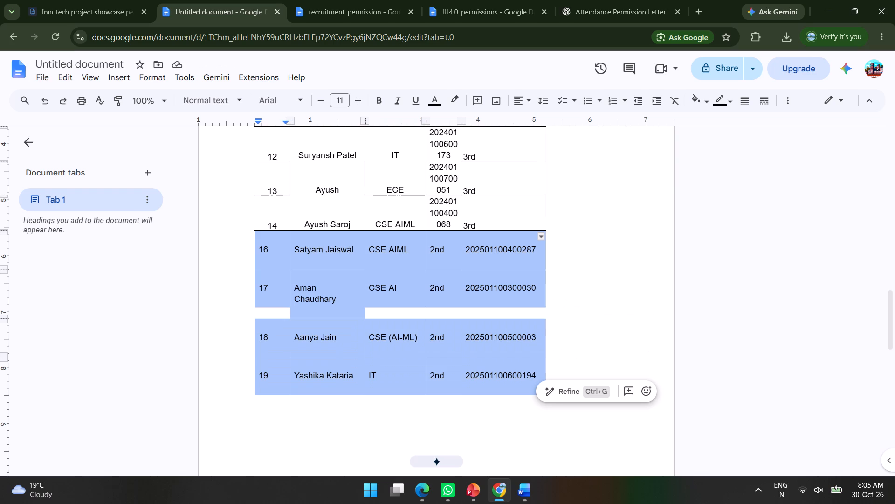
{"action": "key", "text": "ctrl+x"}
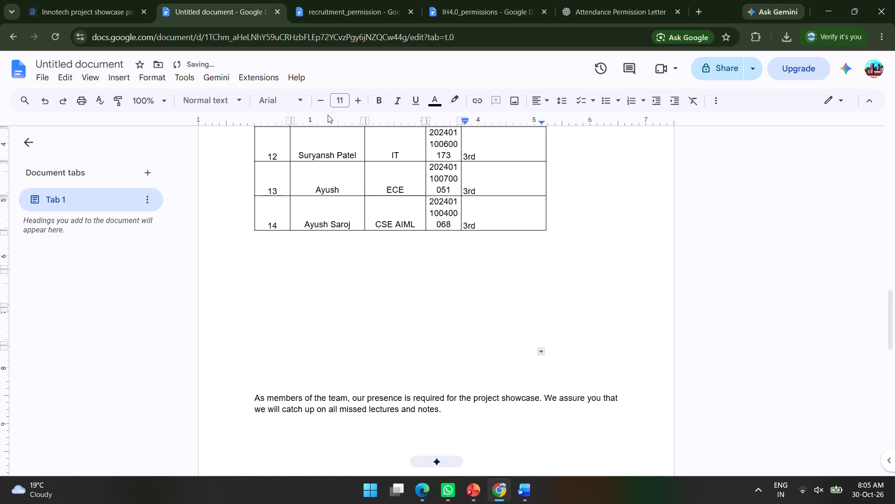
Add an empty row within the emptied borderless rows below row 14.
{"action": "left_click", "coordinate": [282, 237]}
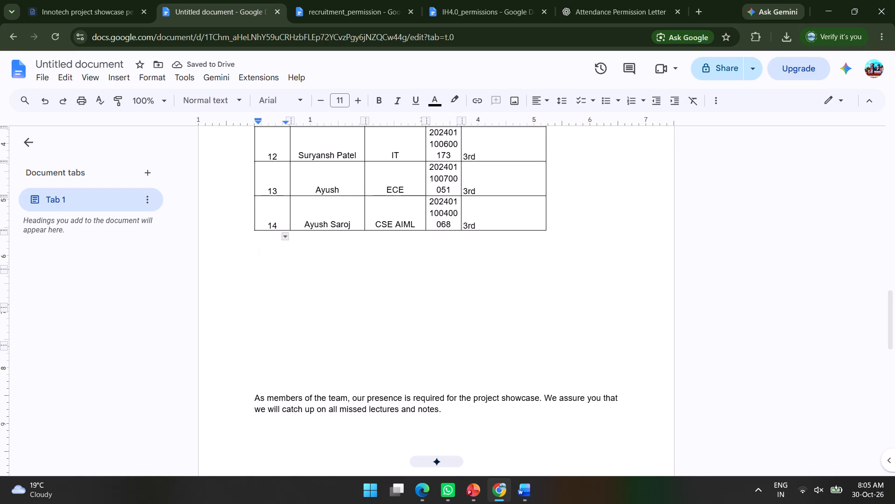
{"action": "left_click", "coordinate": [250, 255]}
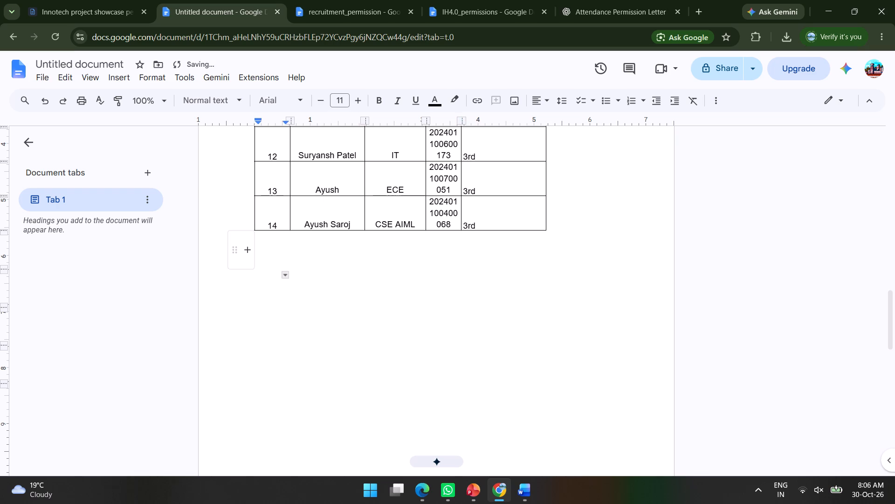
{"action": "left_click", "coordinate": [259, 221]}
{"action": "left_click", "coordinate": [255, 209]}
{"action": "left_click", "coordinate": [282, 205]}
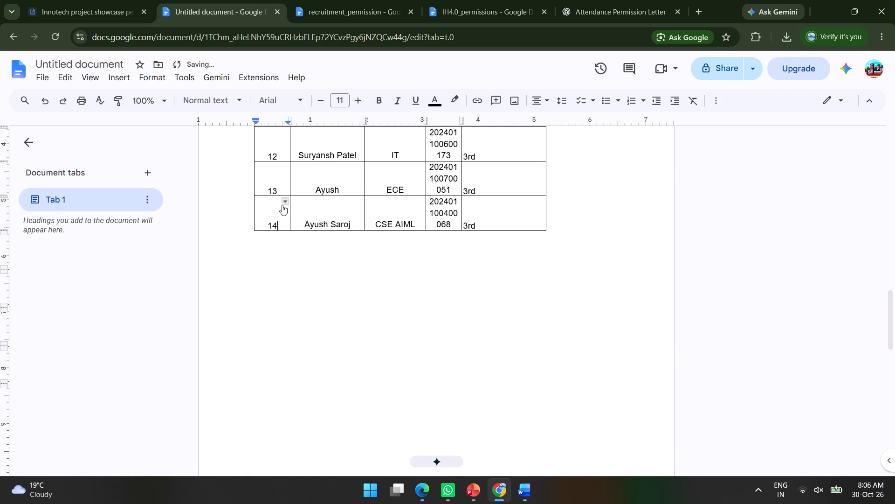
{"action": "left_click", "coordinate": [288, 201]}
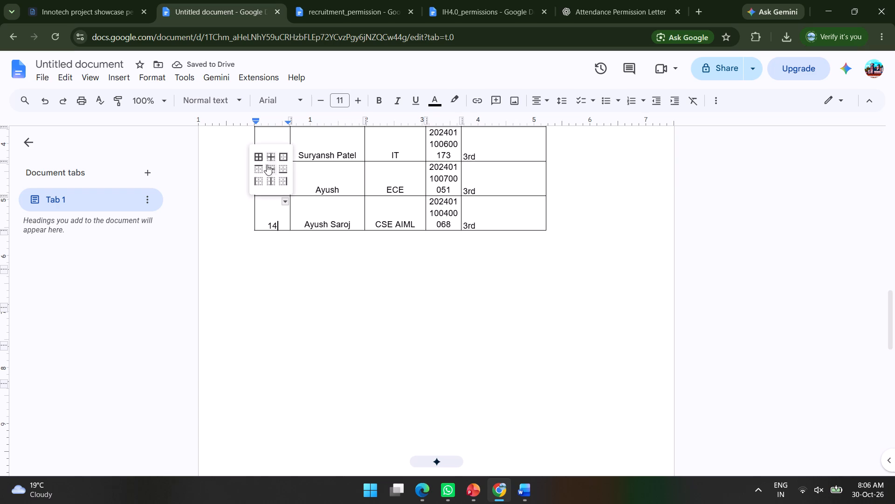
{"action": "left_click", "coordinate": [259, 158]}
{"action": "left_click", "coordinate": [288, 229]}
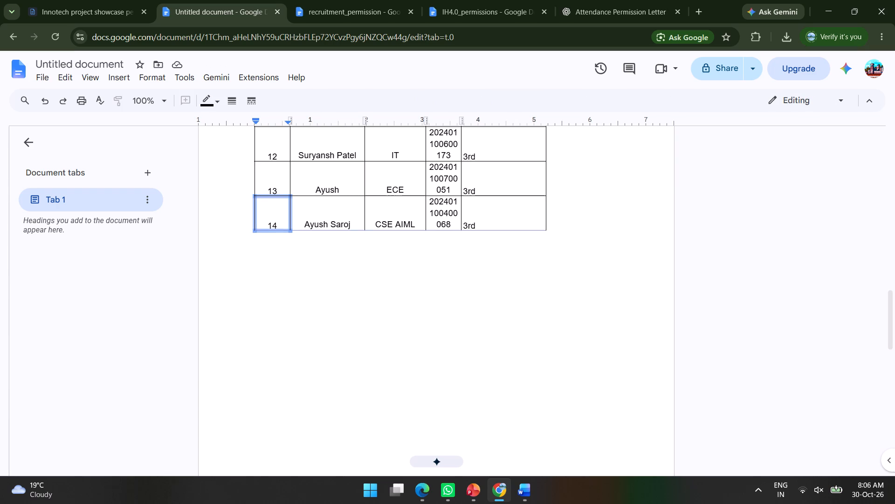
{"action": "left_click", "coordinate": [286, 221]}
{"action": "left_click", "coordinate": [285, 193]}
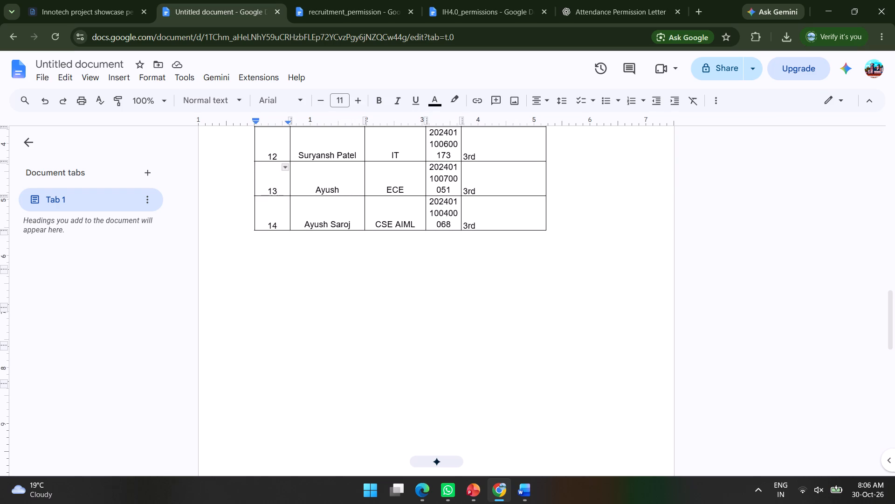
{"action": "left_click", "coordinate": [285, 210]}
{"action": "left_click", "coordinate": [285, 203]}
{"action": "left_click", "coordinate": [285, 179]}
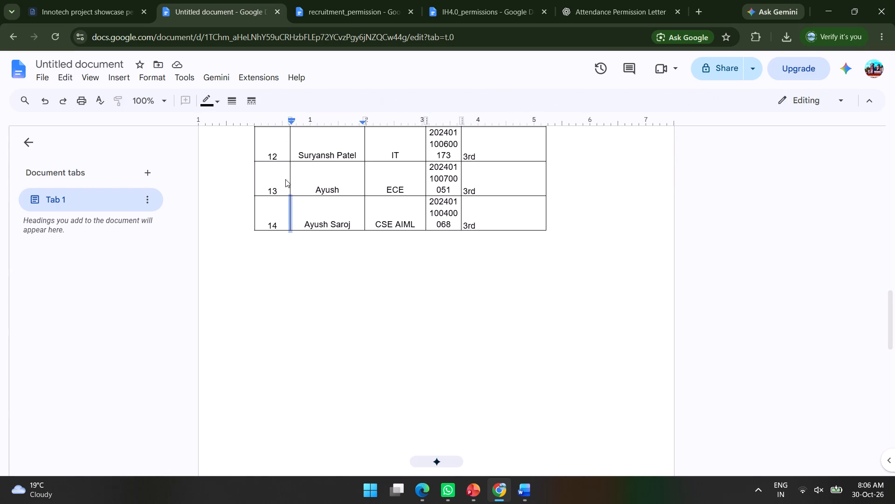
Widen the NAME column slightly and return the temporarily stretched row 14 to its compact height.
{"action": "left_click_drag", "start_coordinate": [288, 231], "coordinate": [363, 273]}
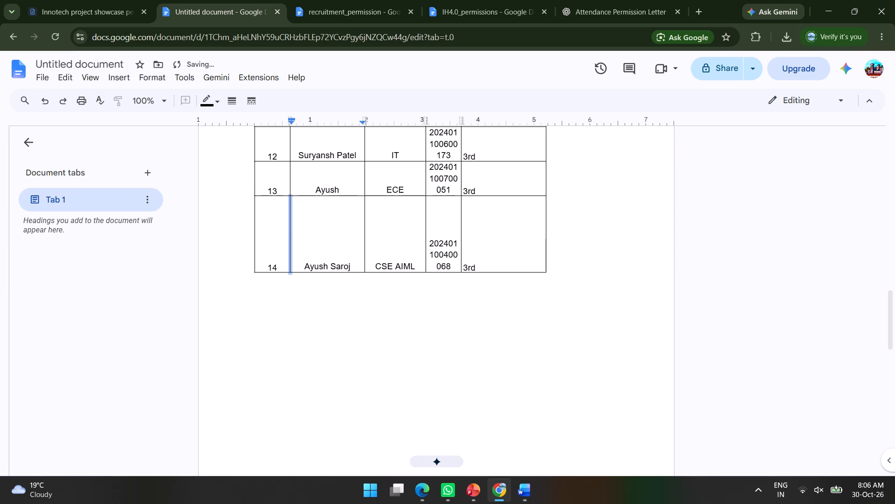
{"action": "left_click_drag", "start_coordinate": [363, 273], "coordinate": [369, 219]}
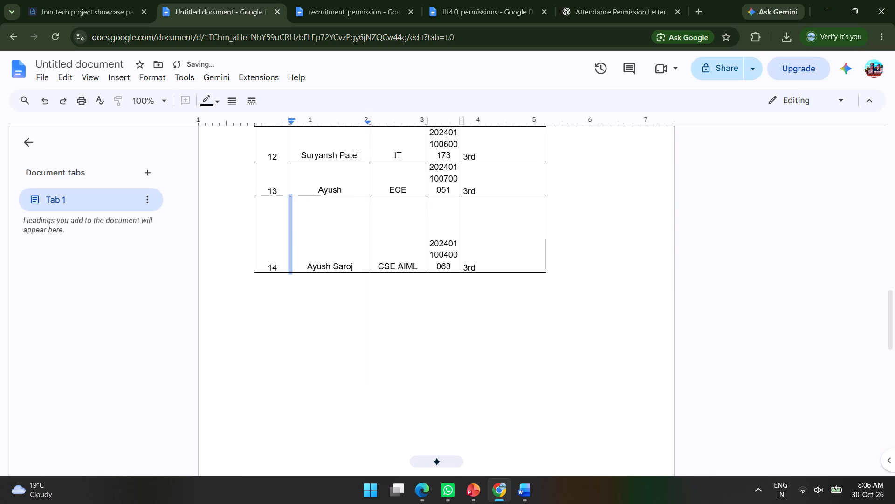
{"action": "left_click_drag", "start_coordinate": [296, 271], "coordinate": [299, 233]}
{"action": "left_click_drag", "start_coordinate": [299, 233], "coordinate": [300, 226]}
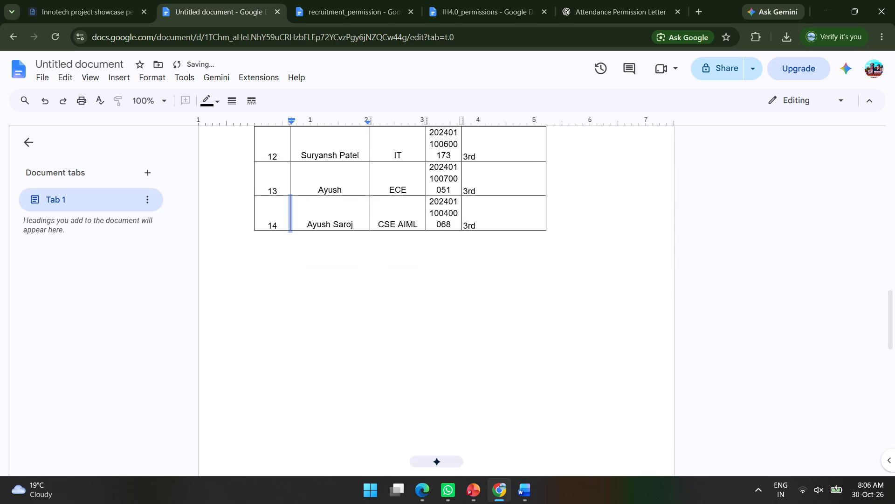
Add another empty borderless row below row 14 of the student table.
{"action": "left_click", "coordinate": [250, 251]}
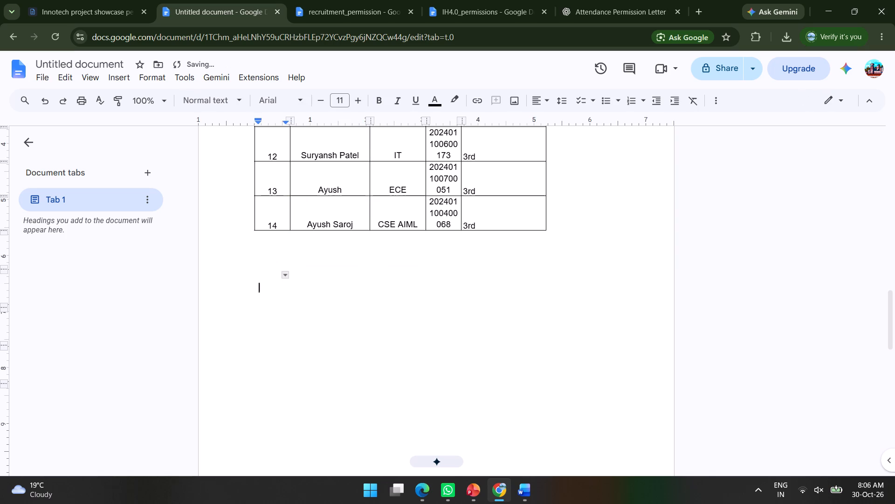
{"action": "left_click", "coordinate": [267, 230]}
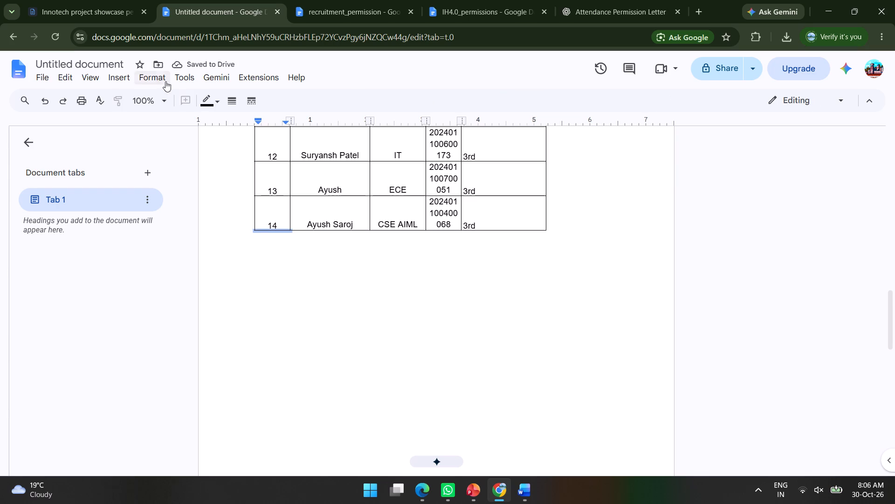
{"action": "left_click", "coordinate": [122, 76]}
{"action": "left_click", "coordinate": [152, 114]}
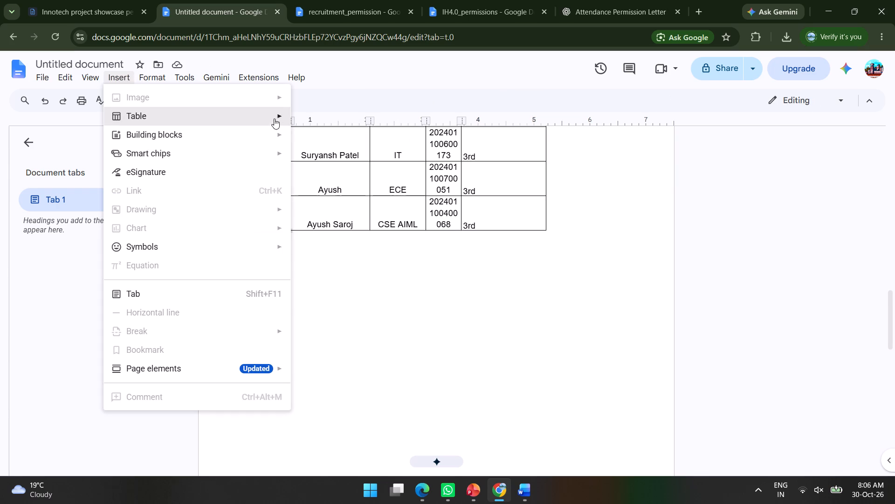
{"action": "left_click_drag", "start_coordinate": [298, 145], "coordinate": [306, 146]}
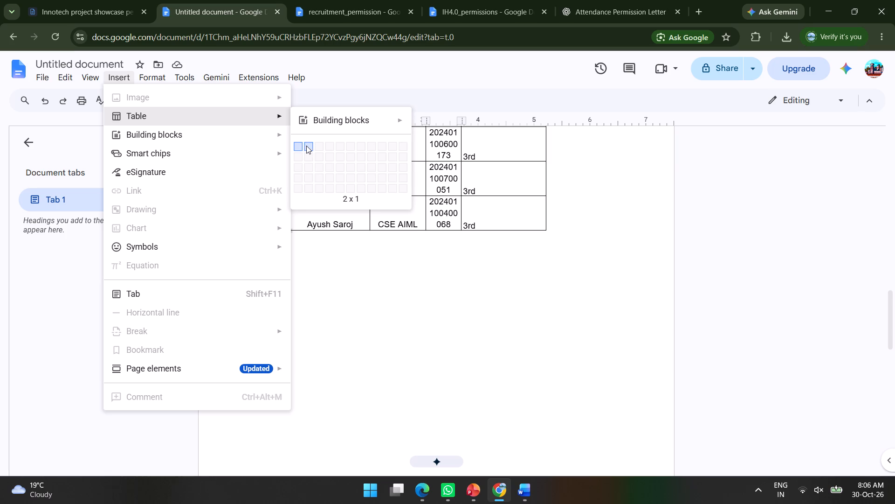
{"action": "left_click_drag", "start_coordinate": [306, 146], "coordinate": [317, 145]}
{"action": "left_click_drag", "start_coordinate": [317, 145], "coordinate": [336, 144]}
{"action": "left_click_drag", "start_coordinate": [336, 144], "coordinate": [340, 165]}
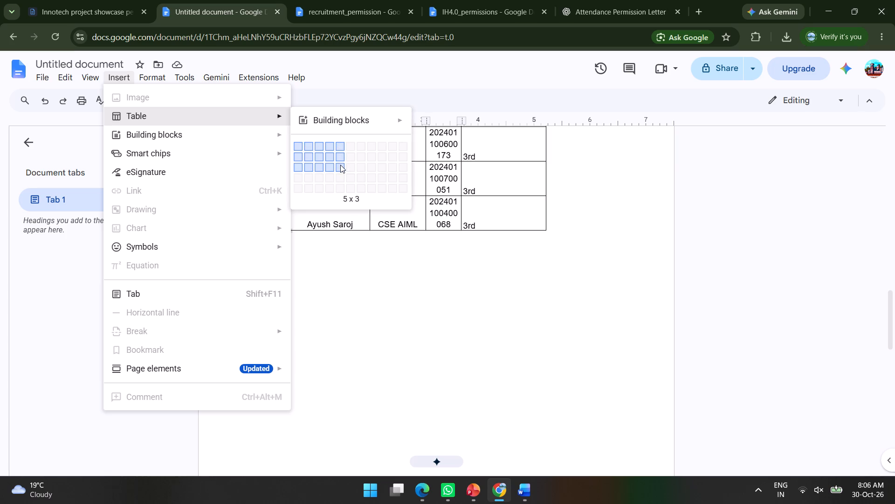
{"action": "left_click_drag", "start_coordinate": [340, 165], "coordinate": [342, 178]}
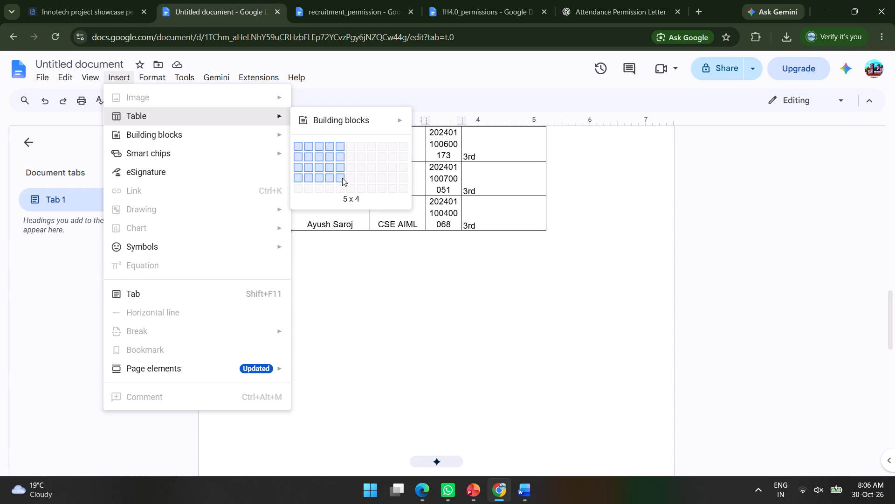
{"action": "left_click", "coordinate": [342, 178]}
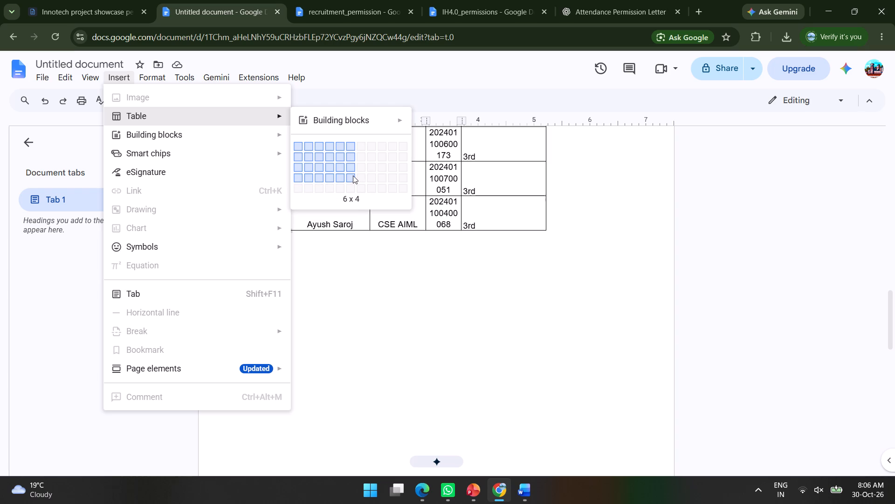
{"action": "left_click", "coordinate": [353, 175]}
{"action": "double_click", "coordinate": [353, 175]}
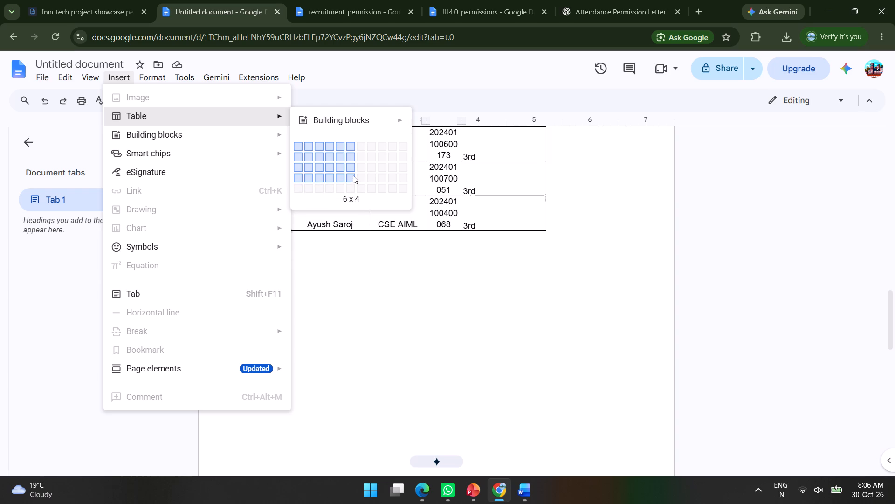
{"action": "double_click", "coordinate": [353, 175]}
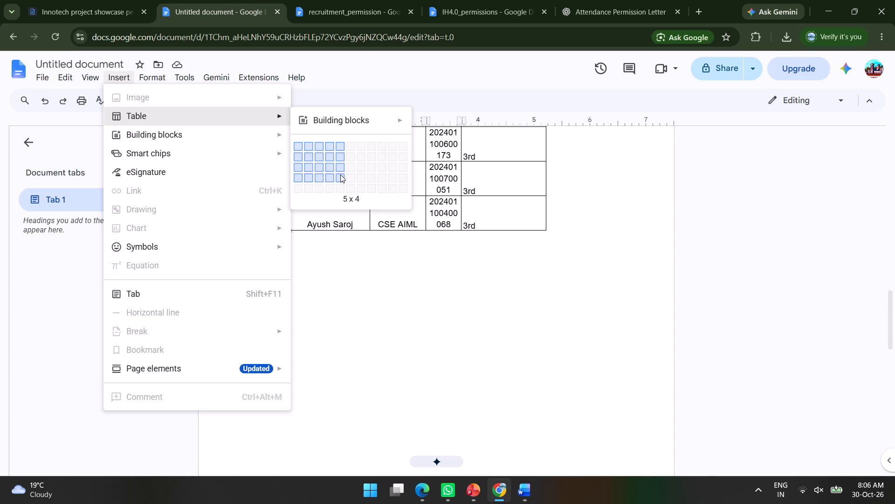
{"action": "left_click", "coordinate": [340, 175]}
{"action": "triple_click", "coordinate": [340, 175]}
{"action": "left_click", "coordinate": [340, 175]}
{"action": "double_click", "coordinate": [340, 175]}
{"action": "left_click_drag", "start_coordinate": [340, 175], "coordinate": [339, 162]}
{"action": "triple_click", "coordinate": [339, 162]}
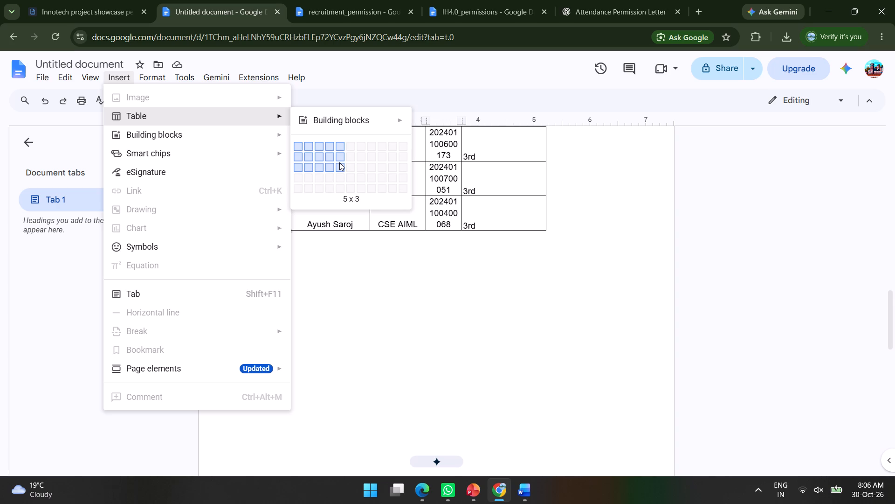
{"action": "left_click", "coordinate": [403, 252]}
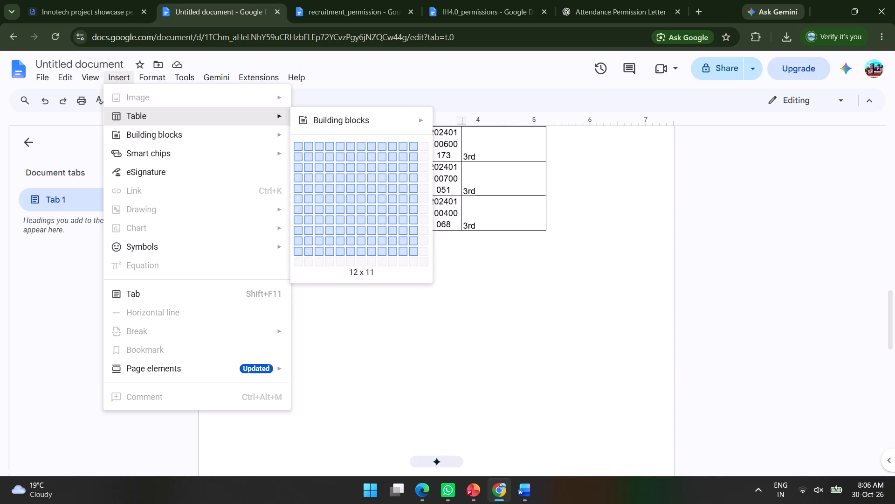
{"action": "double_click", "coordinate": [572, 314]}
Insert a table of 5 columns by 4 rows in the empty NAME-column cell below row 14.
{"action": "left_click", "coordinate": [363, 288]}
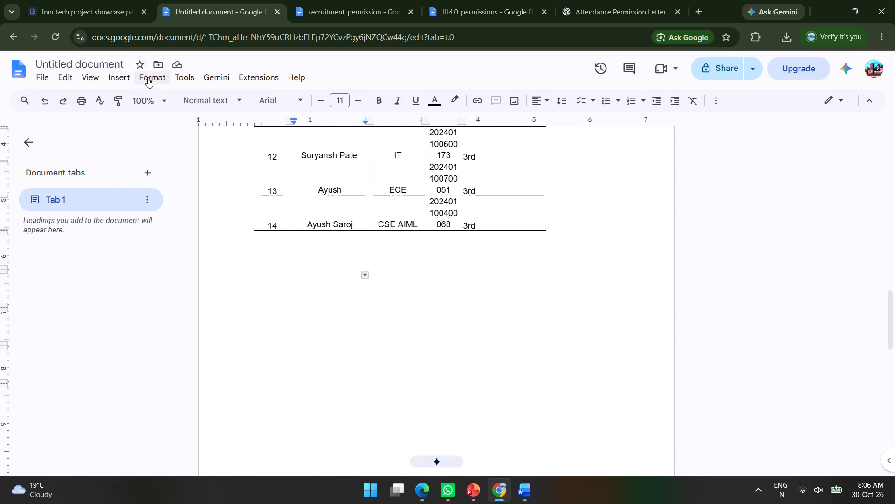
{"action": "left_click", "coordinate": [125, 79]}
{"action": "left_click", "coordinate": [172, 111]}
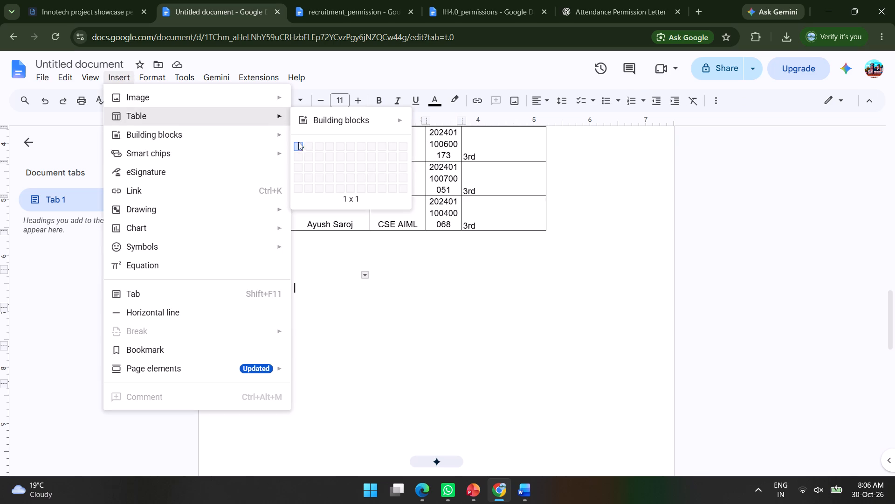
{"action": "left_click_drag", "start_coordinate": [299, 143], "coordinate": [327, 154]}
{"action": "left_click_drag", "start_coordinate": [327, 154], "coordinate": [345, 169]}
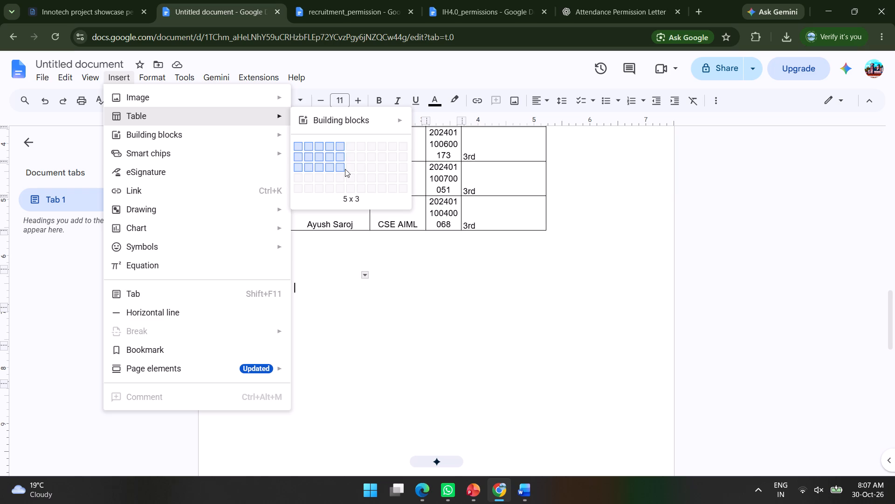
{"action": "left_click_drag", "start_coordinate": [345, 169], "coordinate": [345, 175]}
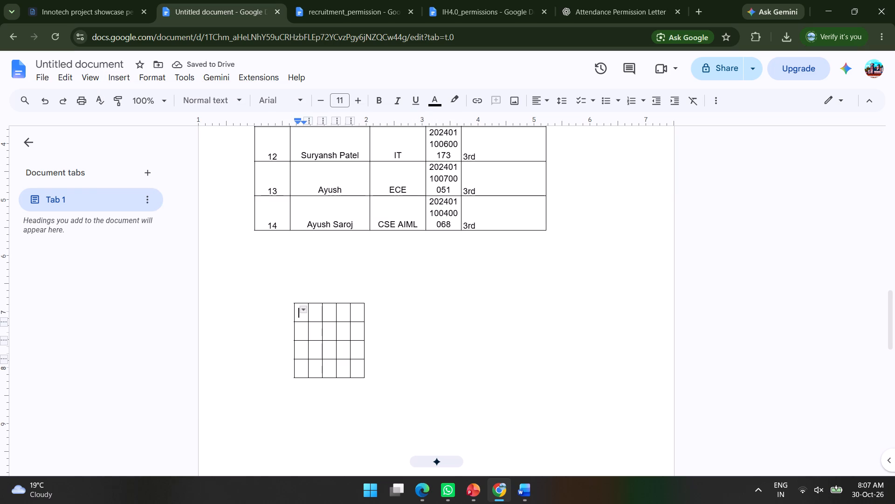
Try to widen the small nested 5 x 4 table and its columns.
{"action": "left_click_drag", "start_coordinate": [315, 358], "coordinate": [309, 334]}
{"action": "left_click_drag", "start_coordinate": [365, 334], "coordinate": [498, 311]}
{"action": "left_click_drag", "start_coordinate": [365, 339], "coordinate": [417, 331]}
{"action": "left_click", "coordinate": [309, 326]}
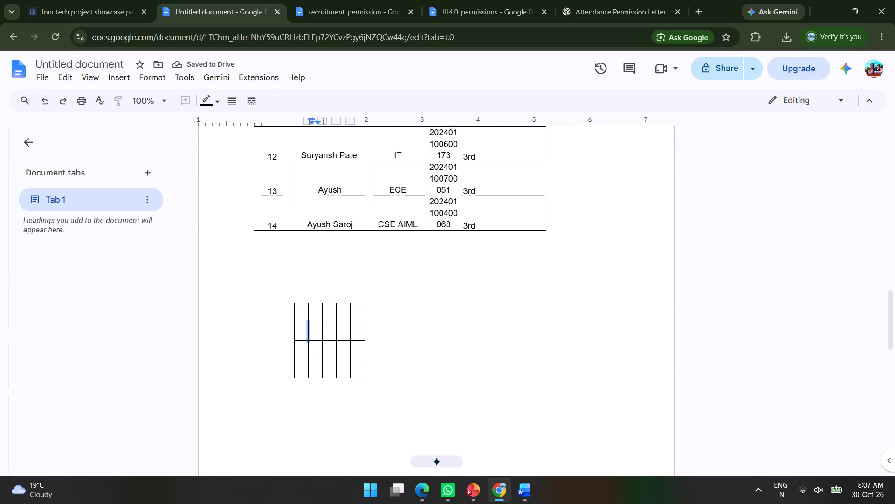
{"action": "left_click_drag", "start_coordinate": [299, 372], "coordinate": [284, 331]}
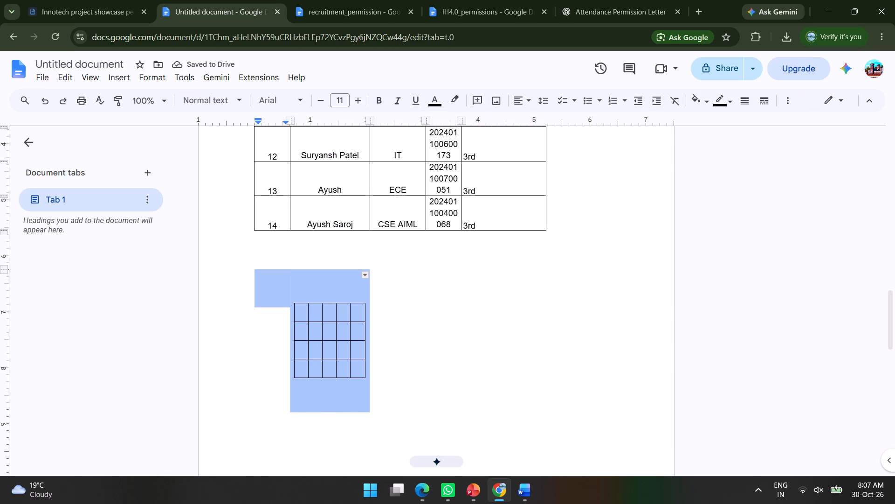
Add four empty bordered rows directly below row 14 of the student table.
{"action": "left_click", "coordinate": [261, 260]}
{"action": "left_click", "coordinate": [255, 228]}
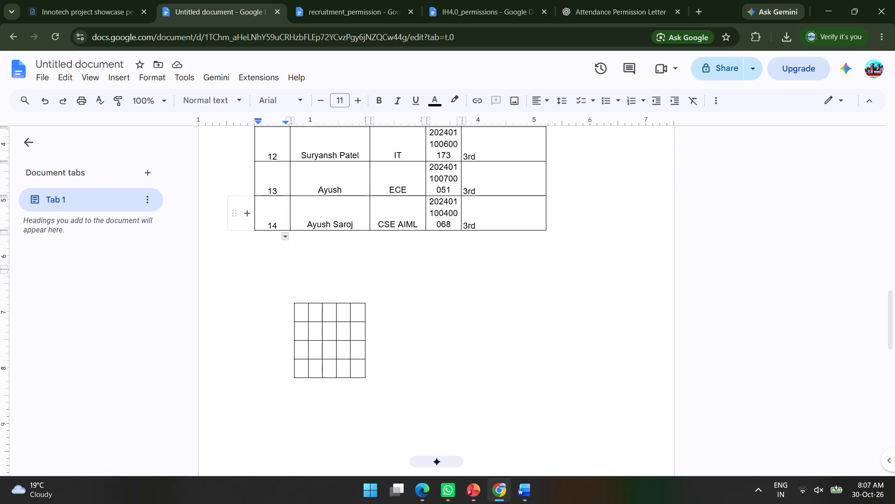
{"action": "left_click", "coordinate": [235, 217]}
{"action": "left_click", "coordinate": [249, 216]}
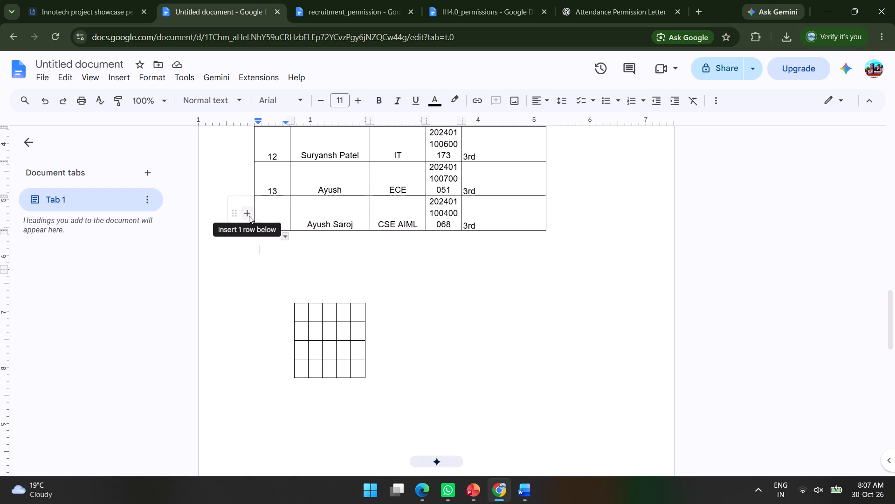
{"action": "left_click", "coordinate": [249, 251]}
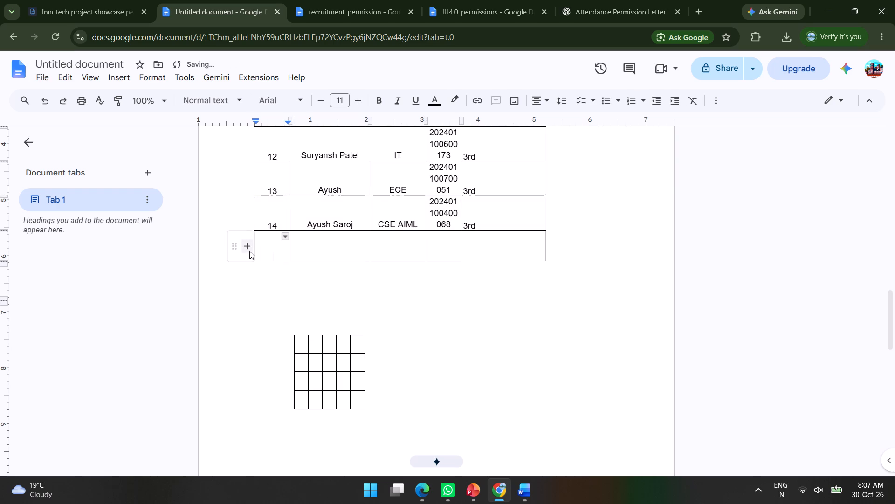
{"action": "left_click", "coordinate": [248, 279]}
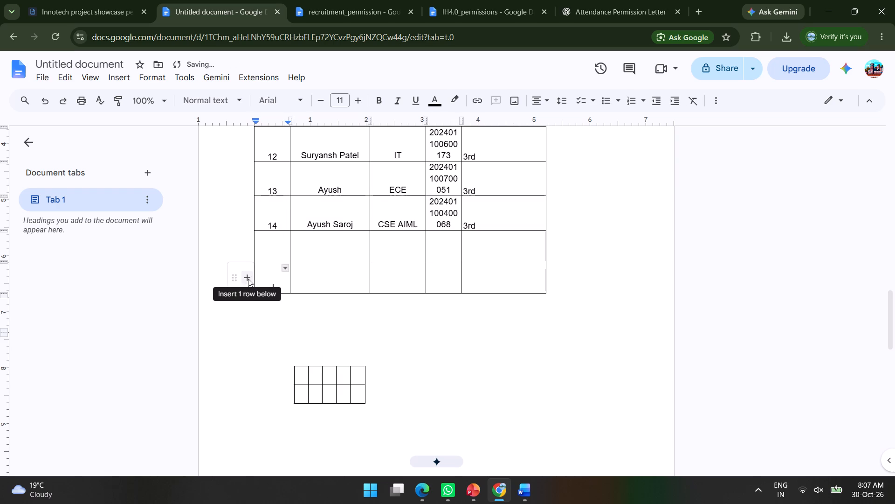
{"action": "left_click", "coordinate": [250, 312]}
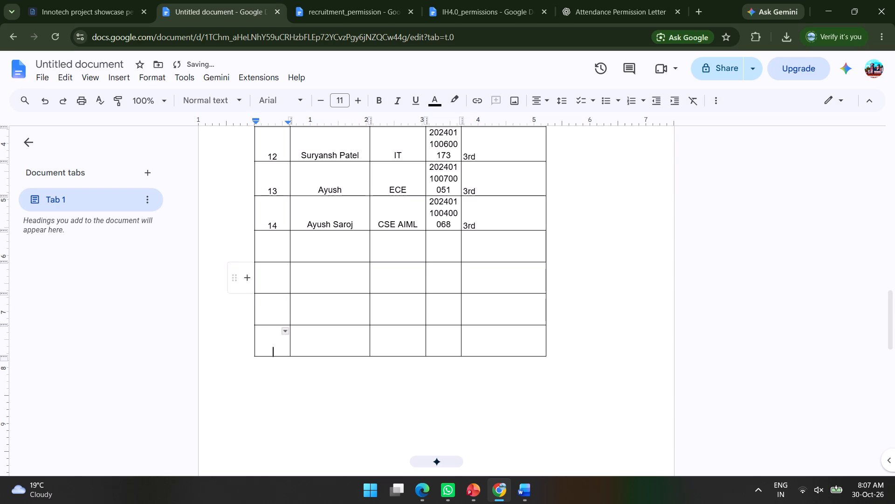
Paste the cut second-year student rows 16 to 19 into the new rows, starting in the first cell below row 14.
{"action": "left_click", "coordinate": [271, 251]}
{"action": "key", "text": "ctrl+v"}
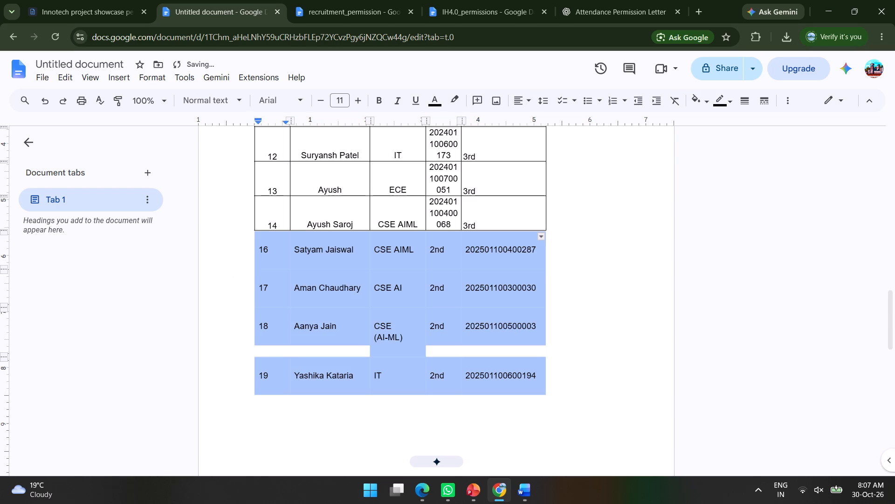
{"action": "left_click", "coordinate": [561, 363]}
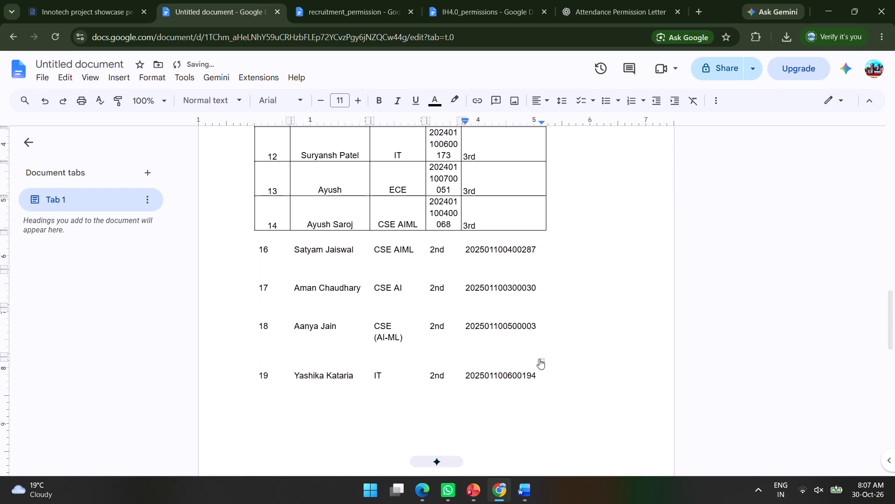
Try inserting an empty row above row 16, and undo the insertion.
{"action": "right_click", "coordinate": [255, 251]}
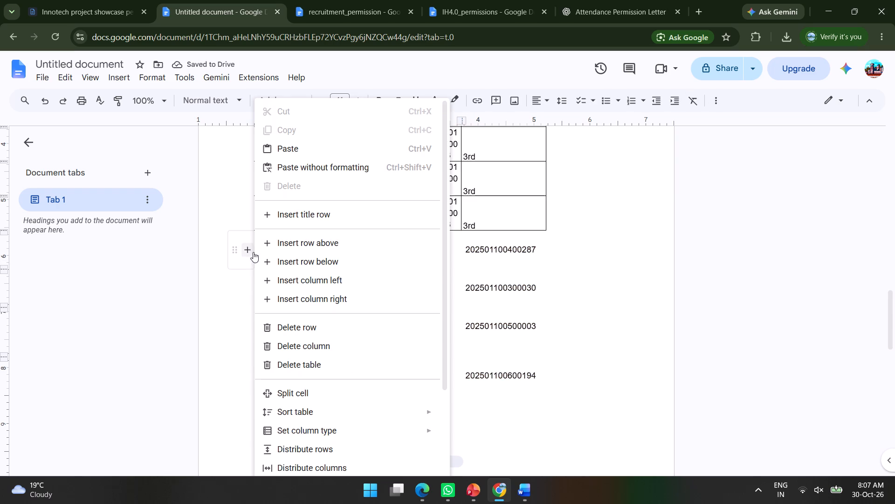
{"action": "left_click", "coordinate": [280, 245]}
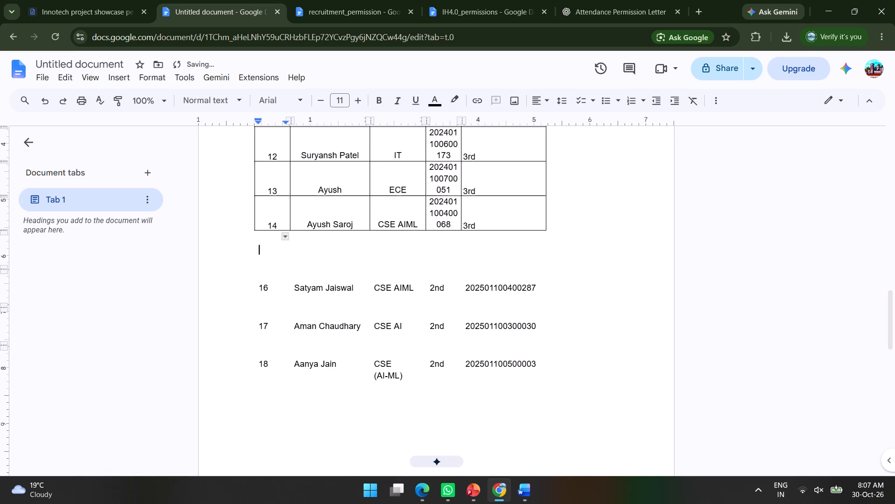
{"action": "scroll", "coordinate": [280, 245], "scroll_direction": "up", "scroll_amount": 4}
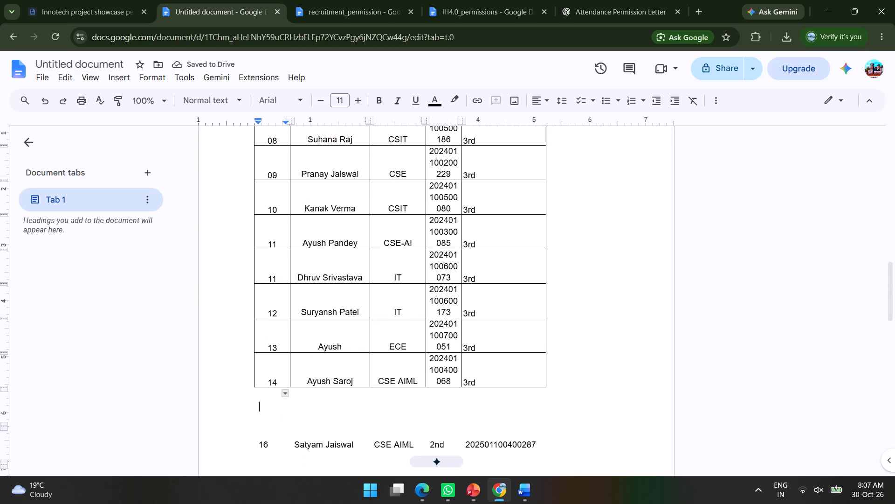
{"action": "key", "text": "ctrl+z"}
Insert one empty bordered row between row 14 and row 16 of the student table.
{"action": "scroll", "coordinate": [280, 245], "scroll_direction": "down", "scroll_amount": 1}
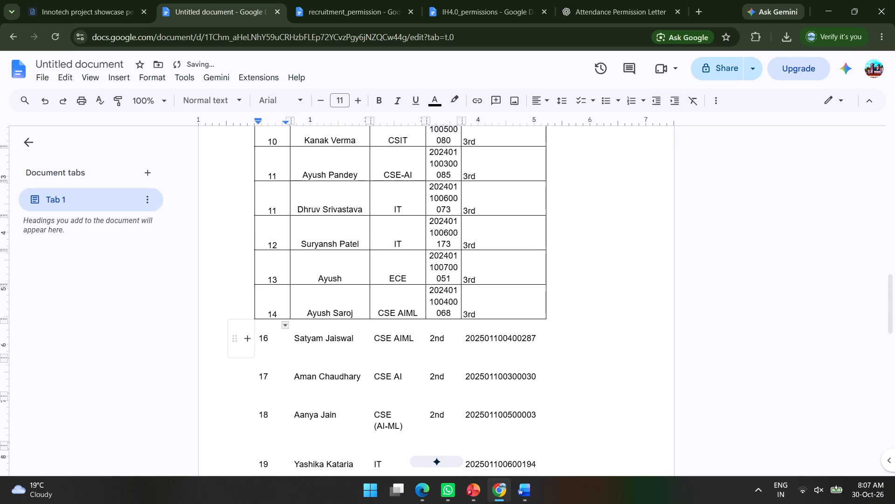
{"action": "right_click", "coordinate": [248, 307]}
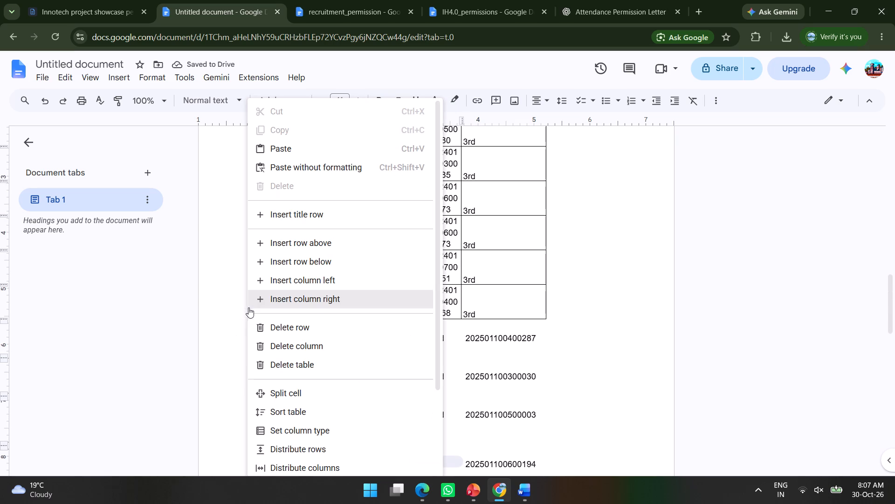
{"action": "left_click", "coordinate": [293, 262]}
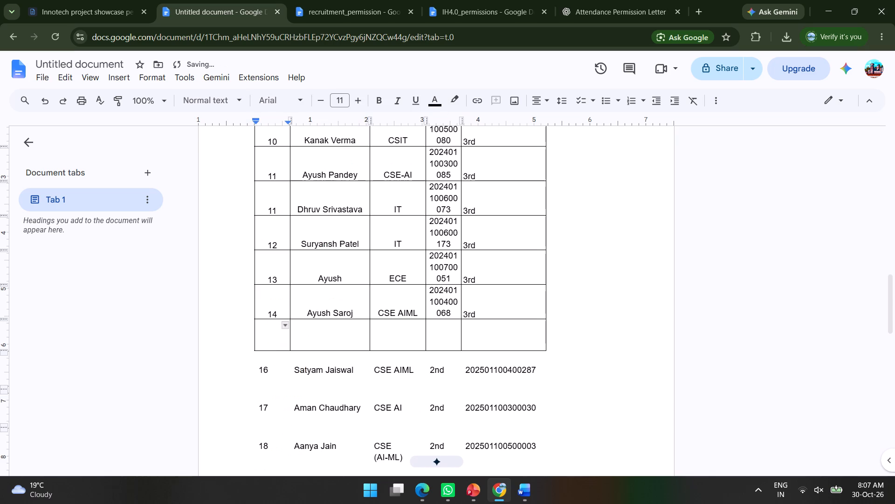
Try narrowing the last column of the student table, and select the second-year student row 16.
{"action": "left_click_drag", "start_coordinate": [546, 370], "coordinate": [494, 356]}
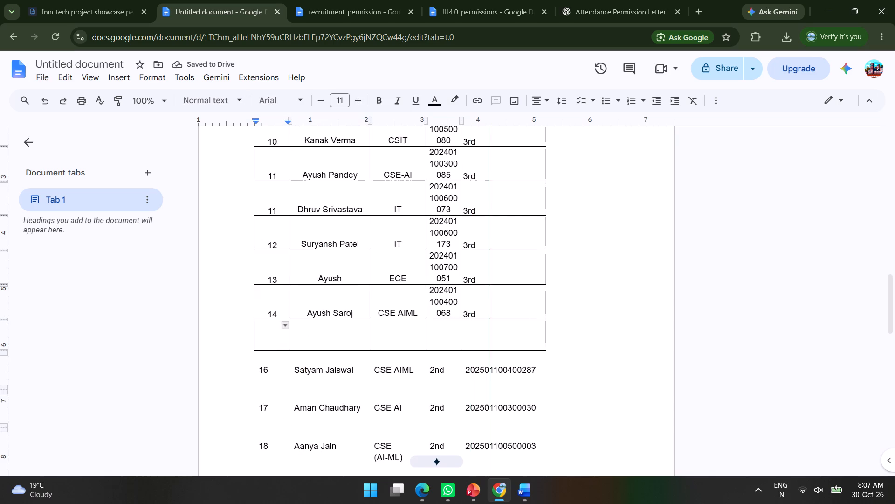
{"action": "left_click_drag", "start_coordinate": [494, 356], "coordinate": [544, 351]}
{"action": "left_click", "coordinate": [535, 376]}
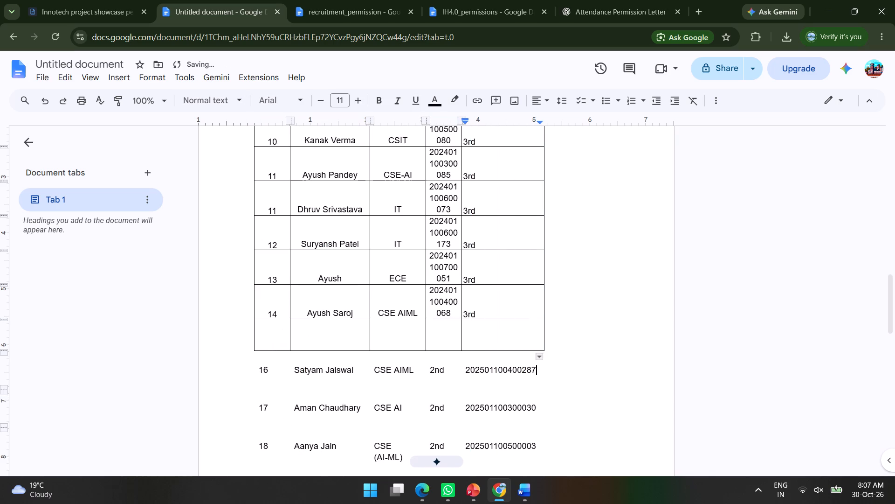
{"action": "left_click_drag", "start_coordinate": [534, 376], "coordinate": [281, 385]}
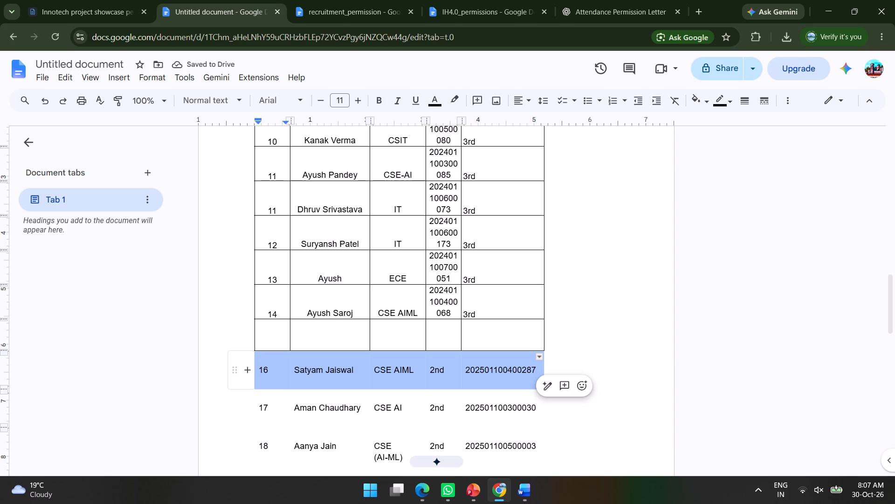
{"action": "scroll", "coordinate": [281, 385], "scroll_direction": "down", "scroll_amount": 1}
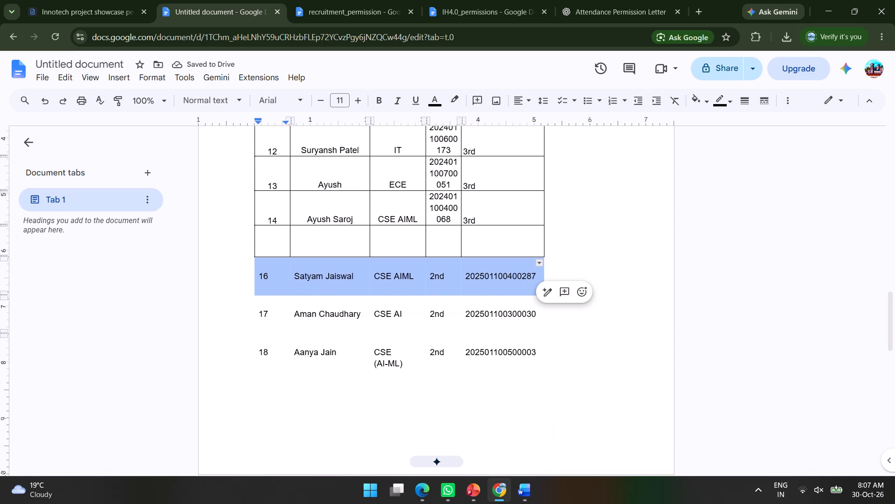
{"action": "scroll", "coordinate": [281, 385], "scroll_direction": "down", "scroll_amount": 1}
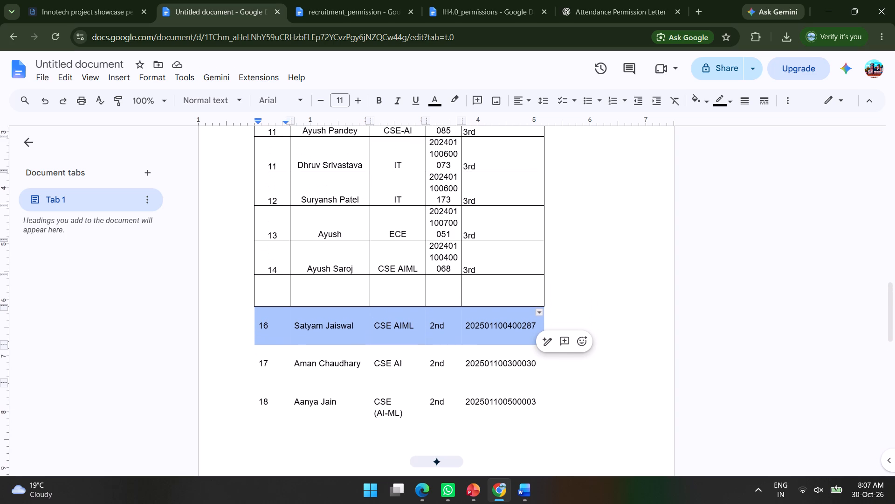
Undo the recent table edits back through the pasted second-year rows, restoring the four empty bordered rows below row 14.
{"action": "key", "text": "ctrl+z"}
{"action": "key", "text": "ctrl+z"}
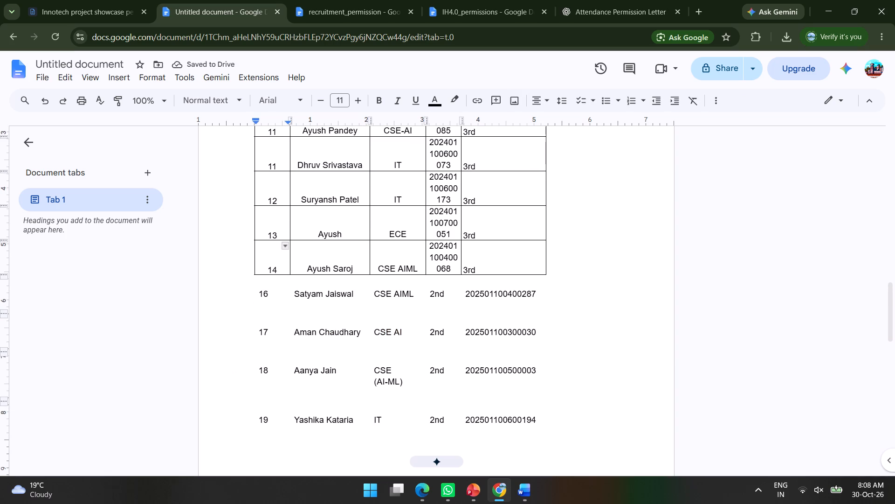
{"action": "scroll", "coordinate": [293, 345], "scroll_direction": "up", "scroll_amount": 2}
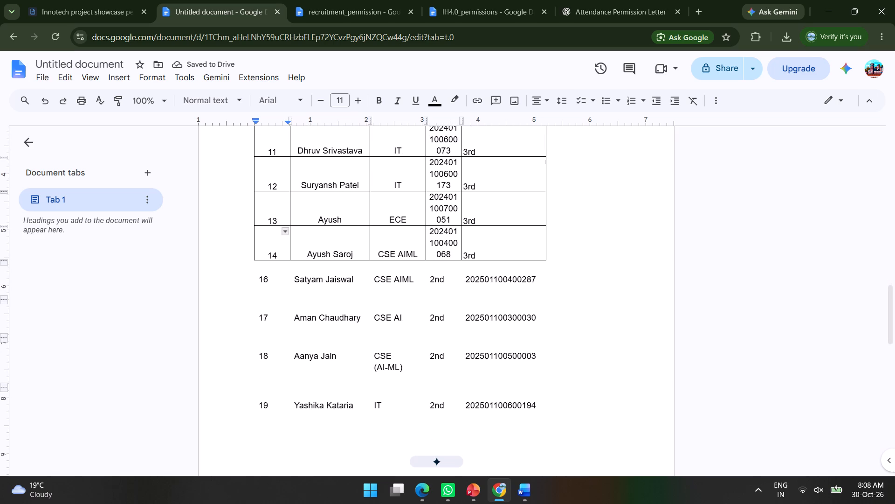
{"action": "scroll", "coordinate": [293, 345], "scroll_direction": "up", "scroll_amount": 2}
{"action": "scroll", "coordinate": [293, 345], "scroll_direction": "down", "scroll_amount": 1}
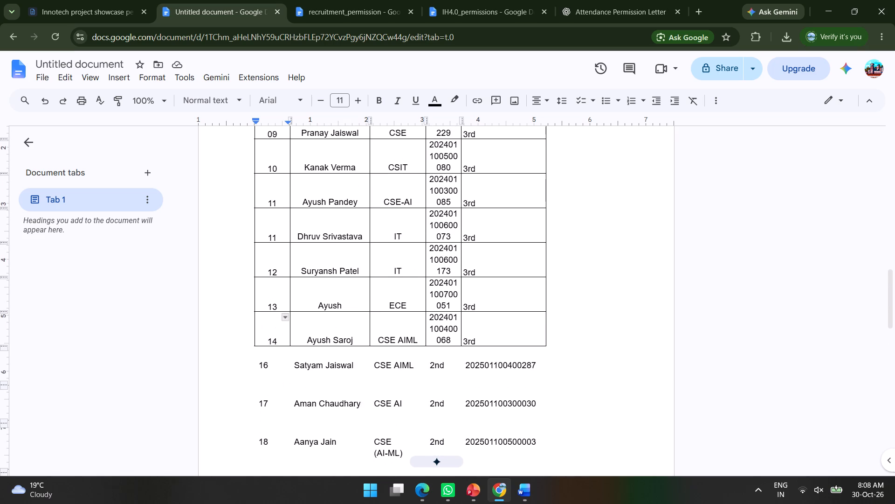
{"action": "scroll", "coordinate": [293, 345], "scroll_direction": "up", "scroll_amount": 8}
{"action": "scroll", "coordinate": [293, 345], "scroll_direction": "down", "scroll_amount": 1}
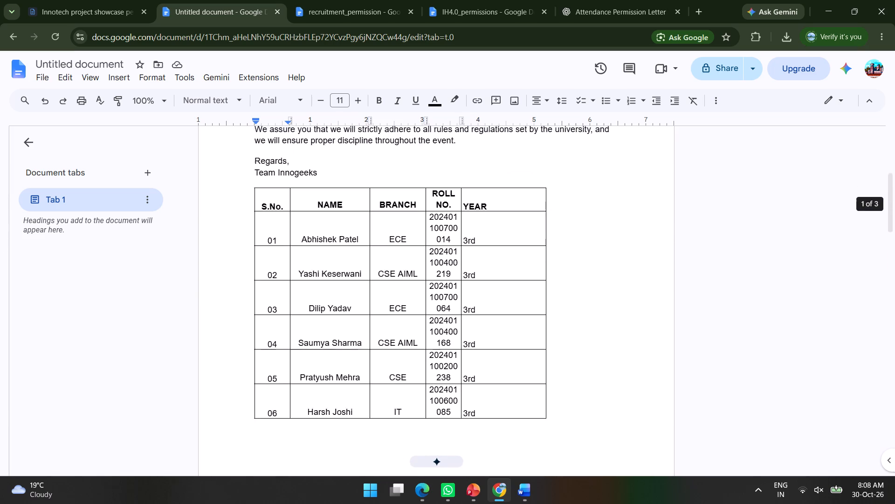
{"action": "scroll", "coordinate": [293, 345], "scroll_direction": "down", "scroll_amount": 8}
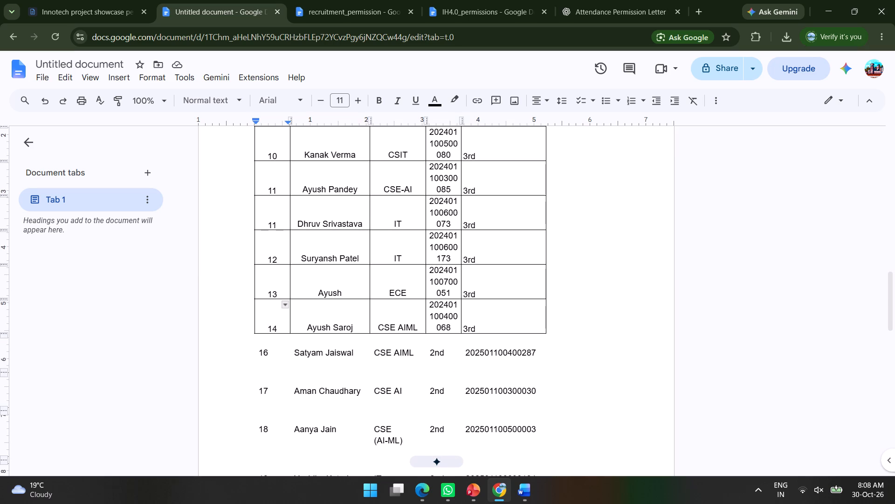
{"action": "key", "text": "ctrl+z"}
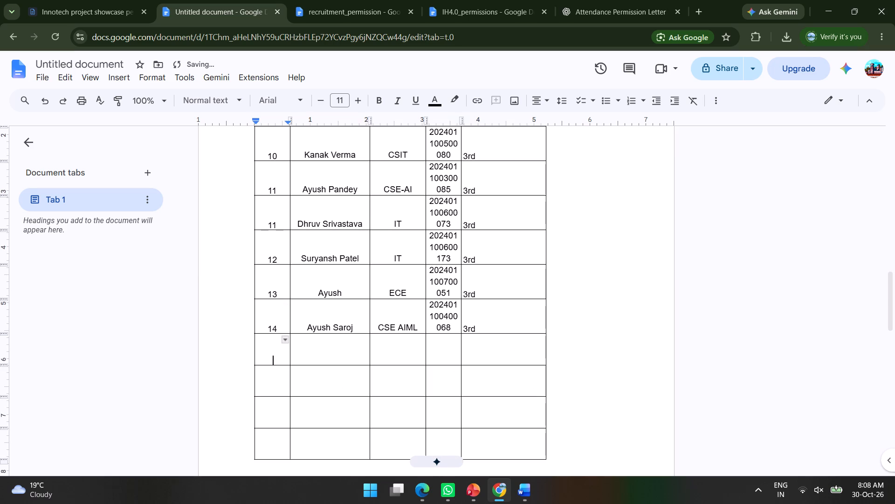
Enter serial number 15 and the student's name in the first empty row below row 14.
{"action": "scroll", "coordinate": [293, 345], "scroll_direction": "up", "scroll_amount": 1}
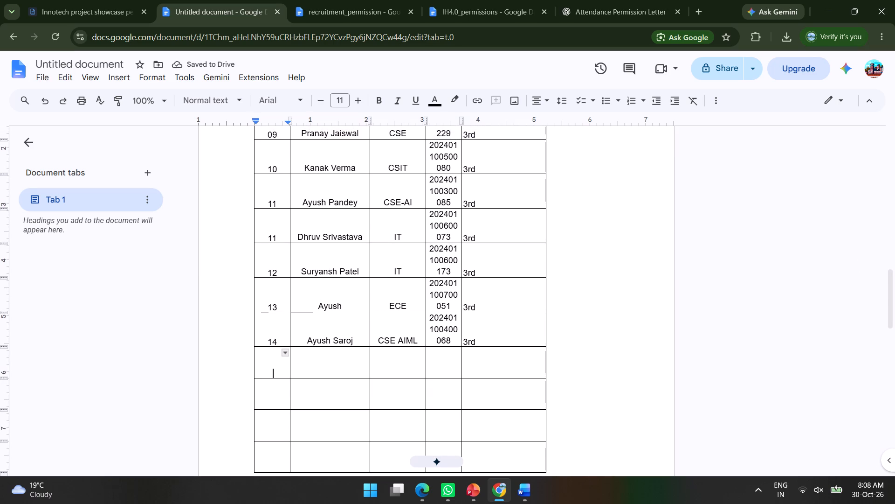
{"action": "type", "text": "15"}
{"action": "left_click", "coordinate": [312, 369]}
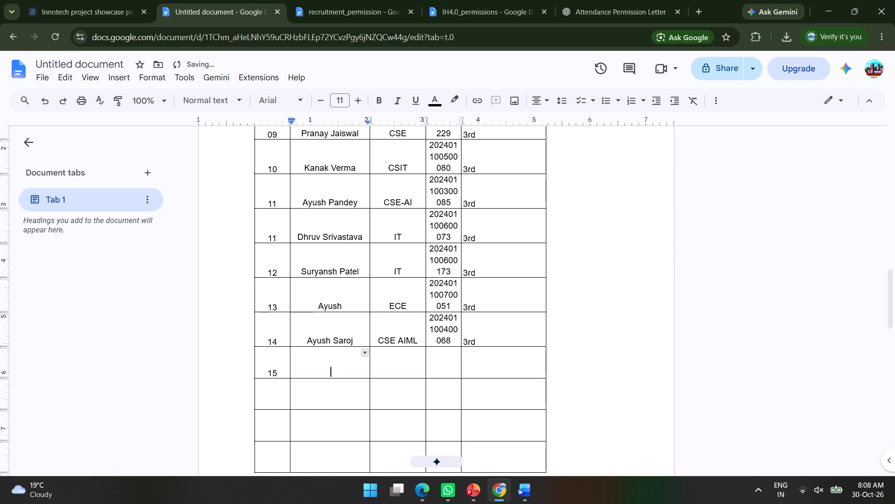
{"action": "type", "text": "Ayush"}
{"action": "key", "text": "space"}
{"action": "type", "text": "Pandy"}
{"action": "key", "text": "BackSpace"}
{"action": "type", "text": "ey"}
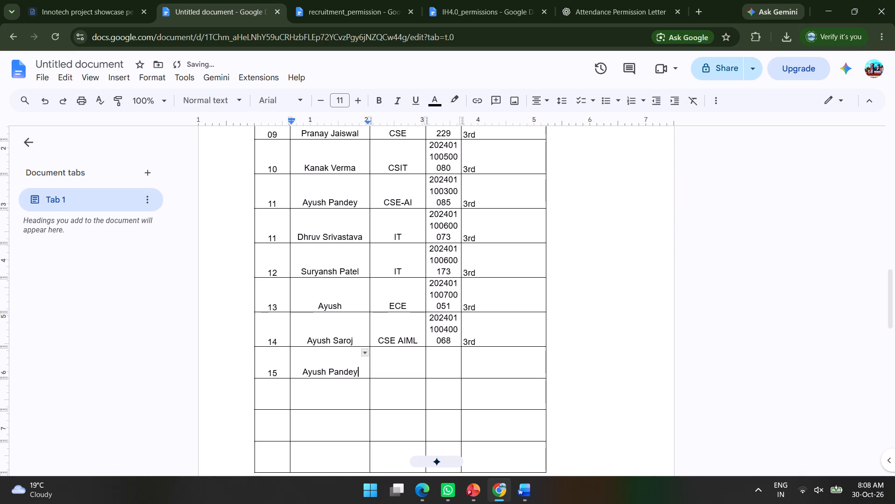
Copy the branch CSE AI from row 1 of the Innotech attendance permission file in Word into row 15's BRANCH cell.
{"action": "scroll", "coordinate": [326, 356], "scroll_direction": "up", "scroll_amount": 6}
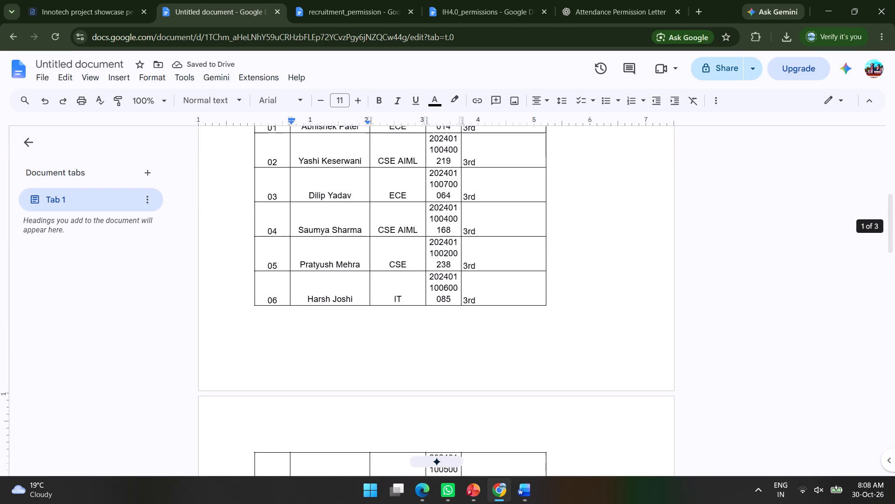
{"action": "scroll", "coordinate": [326, 356], "scroll_direction": "up", "scroll_amount": 1}
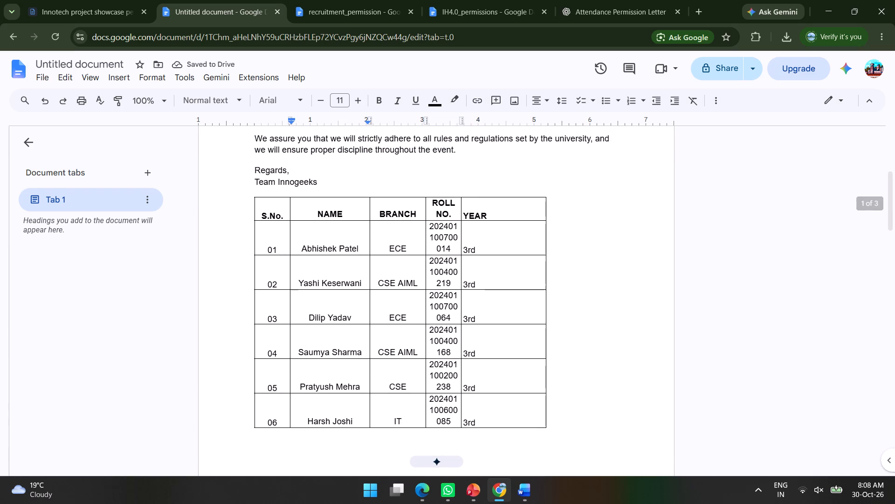
{"action": "scroll", "coordinate": [270, 245], "scroll_direction": "down", "scroll_amount": 2}
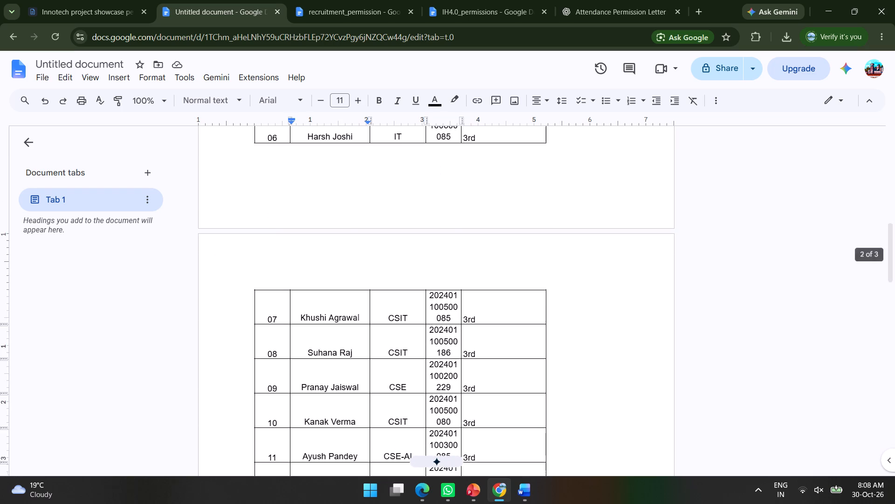
{"action": "scroll", "coordinate": [270, 245], "scroll_direction": "down", "scroll_amount": 2}
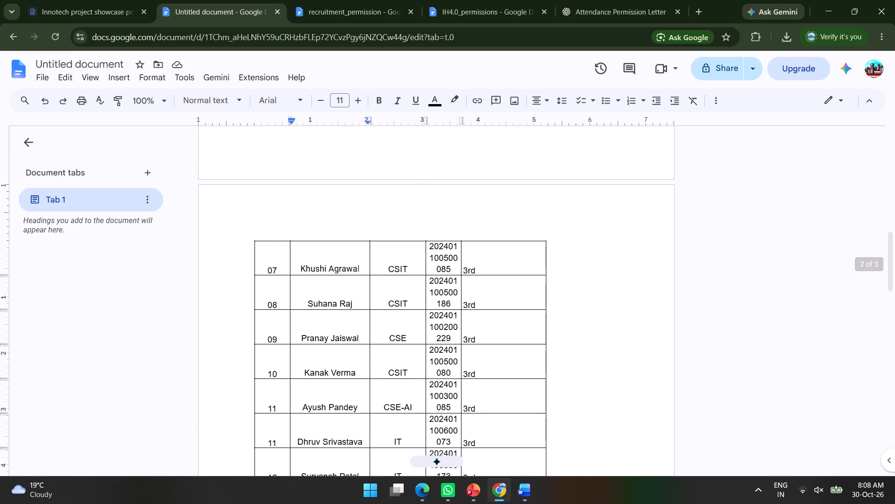
{"action": "left_click", "coordinate": [526, 493]}
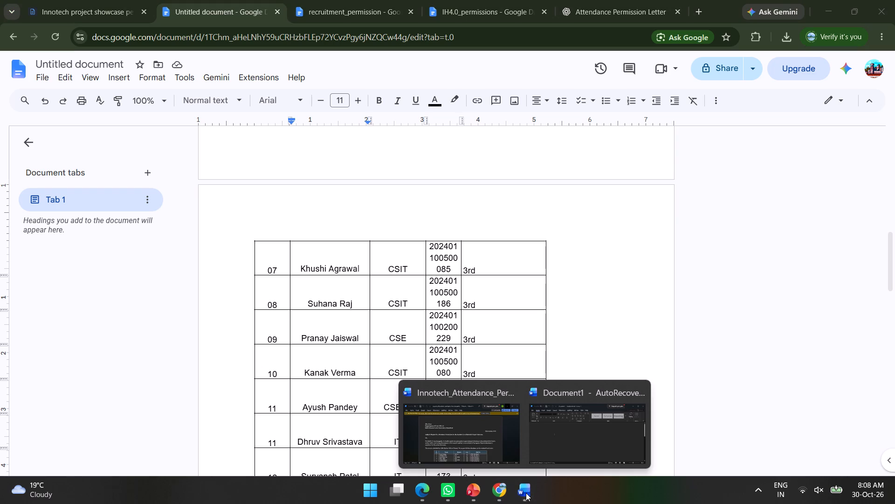
{"action": "left_click", "coordinate": [466, 416]}
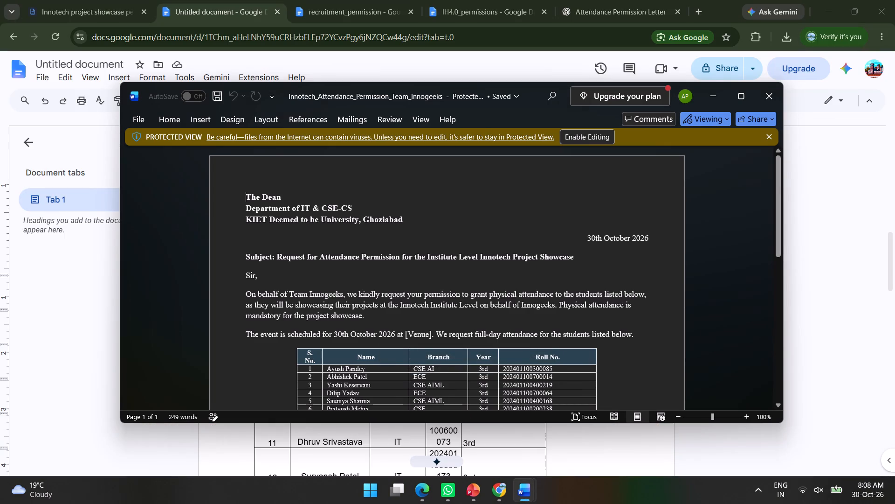
{"action": "scroll", "coordinate": [422, 385], "scroll_direction": "down", "scroll_amount": 1}
{"action": "left_click_drag", "start_coordinate": [443, 276], "coordinate": [422, 276]}
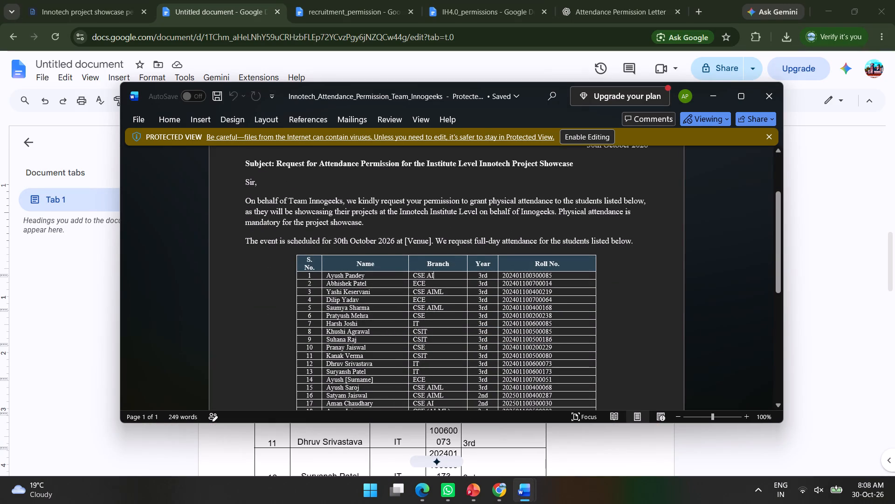
{"action": "left_click_drag", "start_coordinate": [422, 276], "coordinate": [422, 275]}
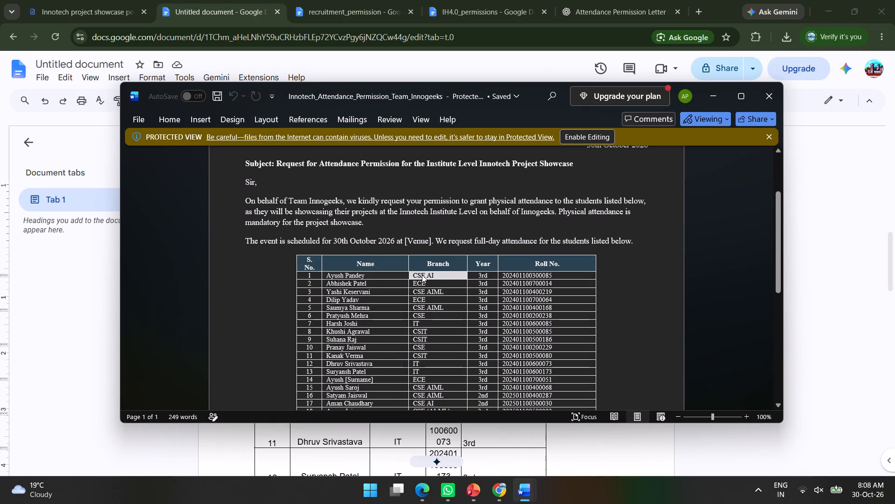
{"action": "key", "text": "ctrl+c"}
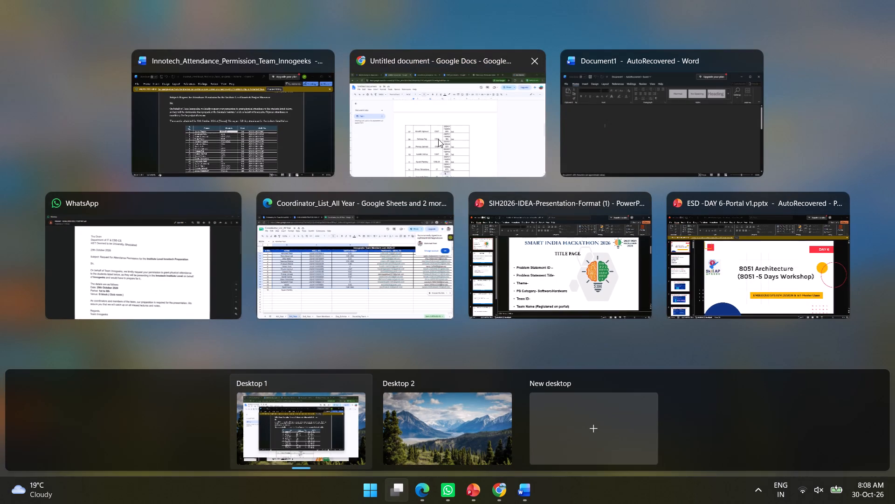
{"action": "left_click", "coordinate": [438, 139]}
{"action": "scroll", "coordinate": [416, 293], "scroll_direction": "down", "scroll_amount": 5}
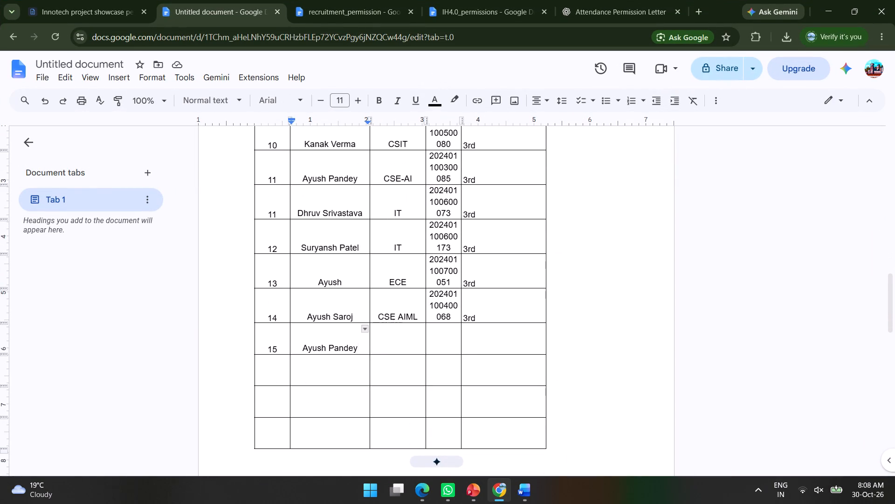
{"action": "left_click", "coordinate": [406, 343]}
{"action": "key", "text": "ctrl+v"}
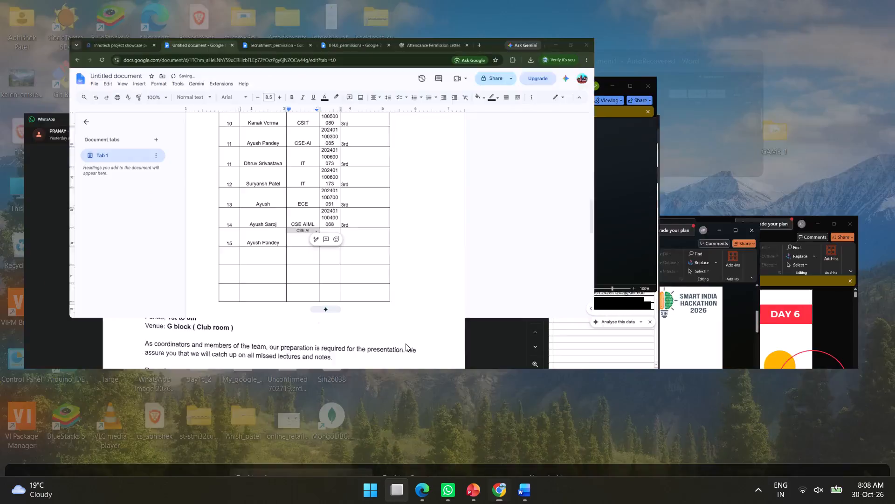
Copy the roll number from row 1 of the Word table into row 15's ROLL NO. cell in Google Docs.
{"action": "left_click", "coordinate": [475, 120]}
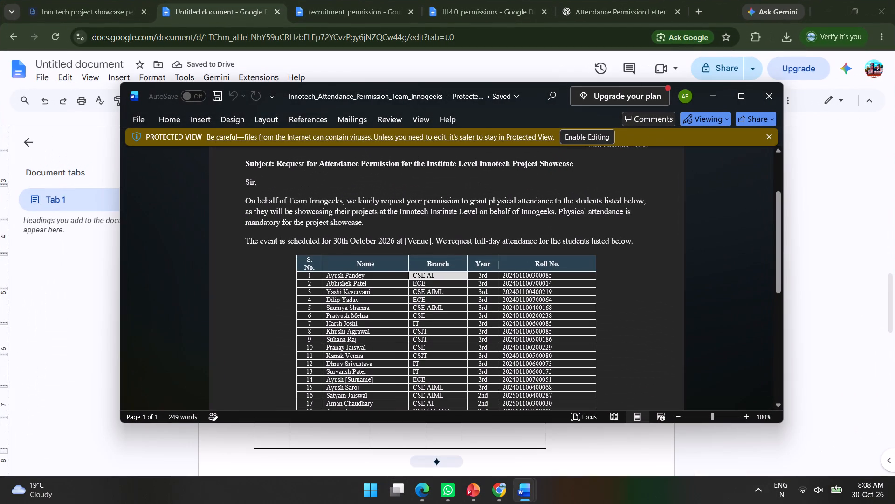
{"action": "left_click_drag", "start_coordinate": [555, 275], "coordinate": [509, 276]}
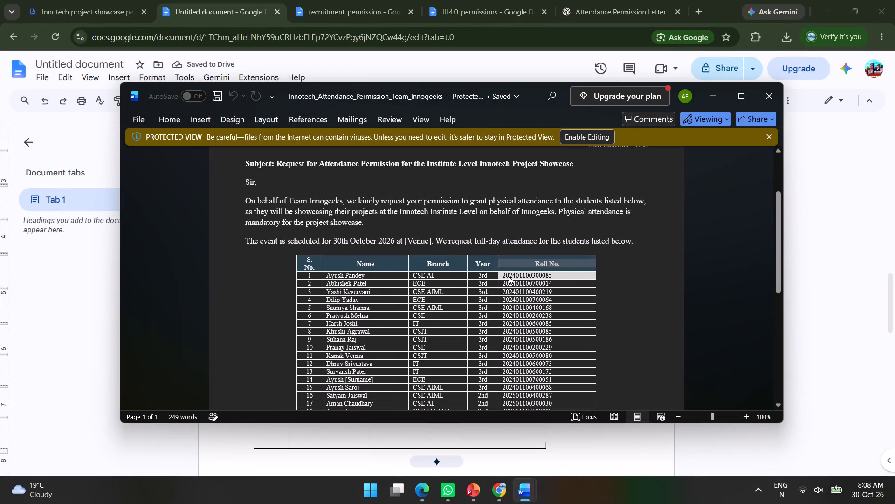
{"action": "key", "text": "ctrl+c"}
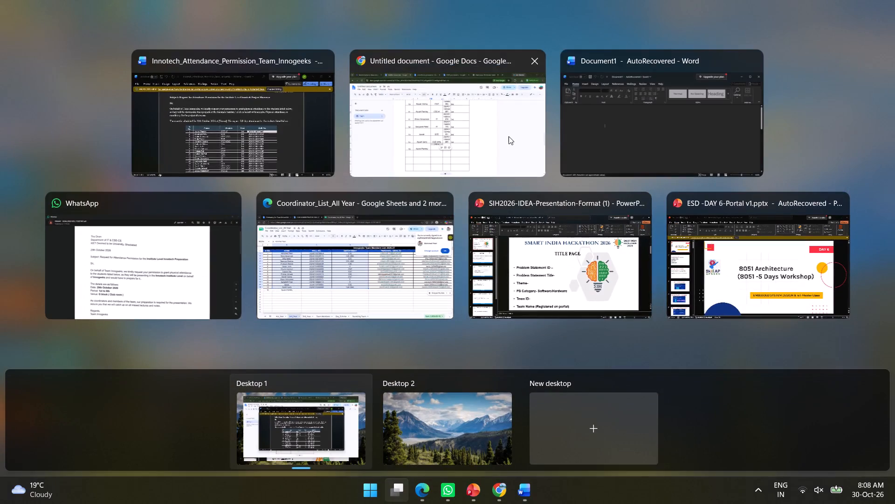
{"action": "left_click", "coordinate": [509, 136]}
{"action": "left_click", "coordinate": [518, 340]}
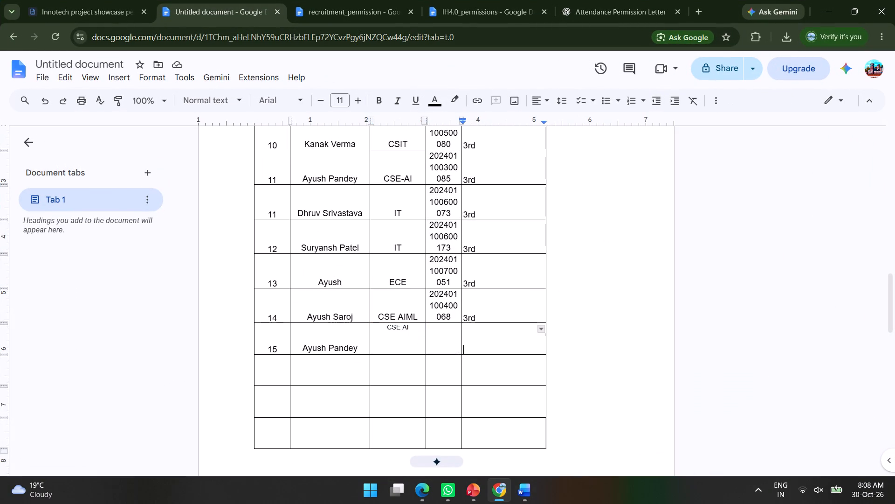
{"action": "left_click", "coordinate": [447, 340]}
{"action": "key", "text": "ctrl+v"}
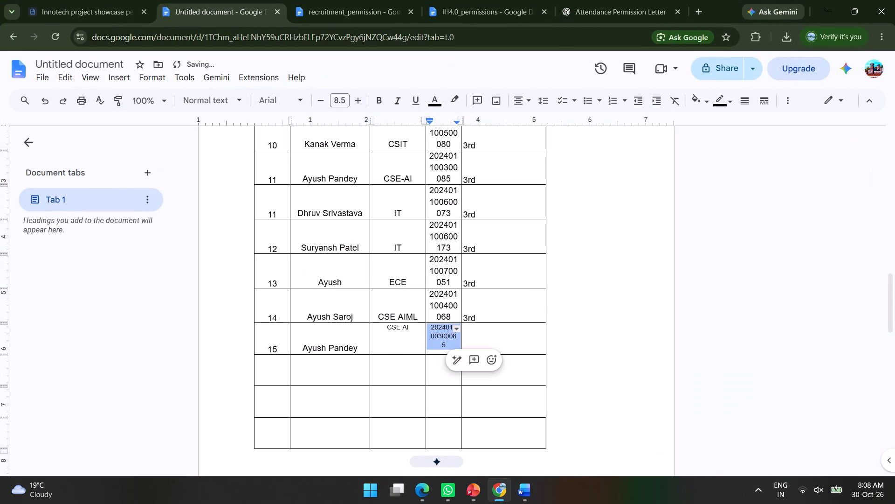
Enter 3rd in the YEAR cell of row 15.
{"action": "left_click", "coordinate": [483, 339]}
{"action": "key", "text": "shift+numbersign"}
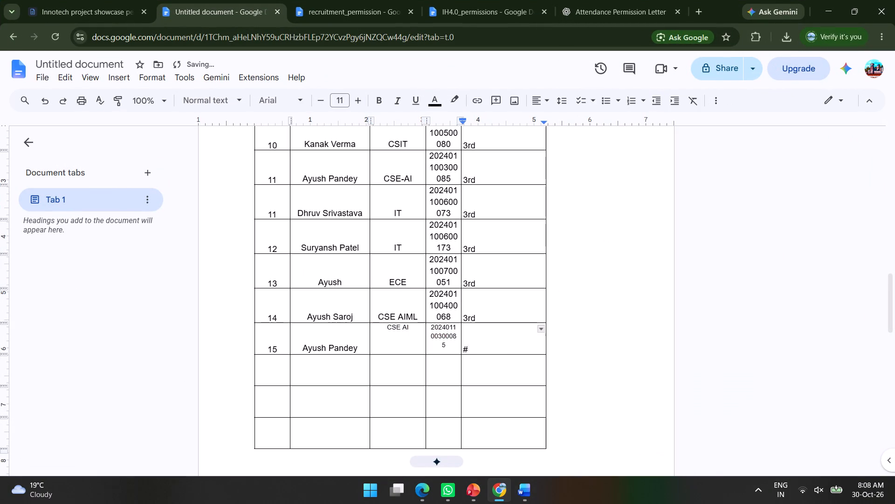
{"action": "key", "text": "BackSpace"}
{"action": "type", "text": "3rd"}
Enlarge the CSE AI text in row 15's BRANCH cell to font size 11.5.
{"action": "left_click_drag", "start_coordinate": [410, 330], "coordinate": [382, 333]}
{"action": "triple_click", "coordinate": [354, 97]}
{"action": "left_click", "coordinate": [354, 97]}
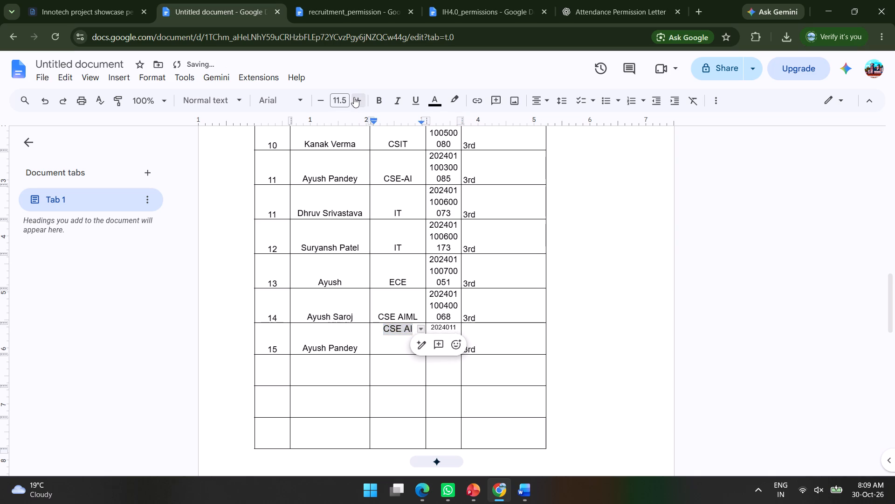
{"action": "left_click", "coordinate": [323, 101]}
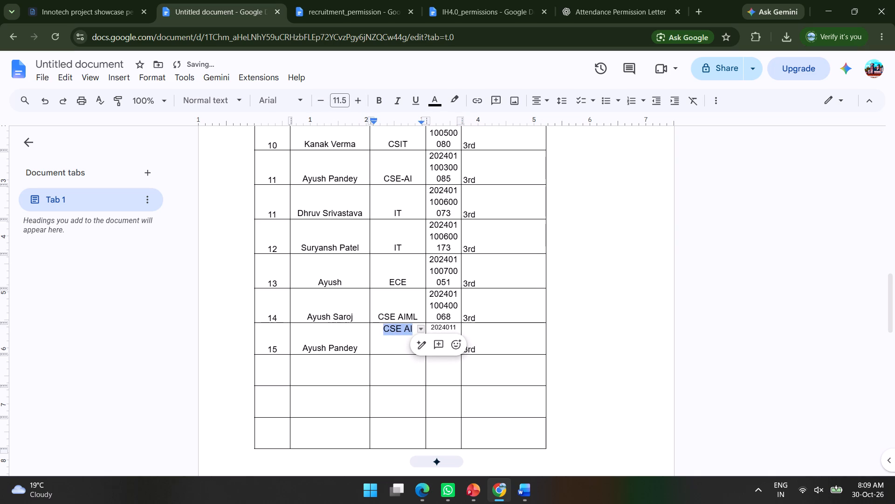
Set the roll number text in row 15's ROLL NO. cell to font size 10.5.
{"action": "left_click", "coordinate": [455, 329]}
{"action": "left_click_drag", "start_coordinate": [448, 347], "coordinate": [441, 344]}
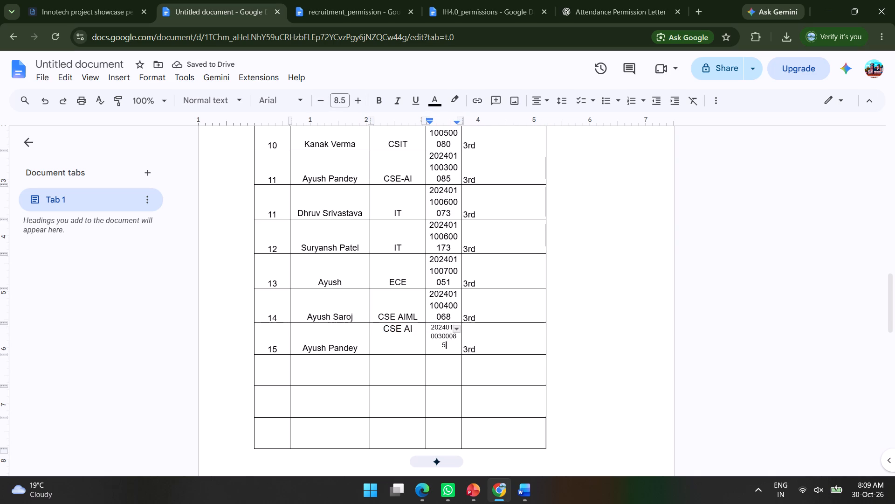
{"action": "left_click_drag", "start_coordinate": [441, 344], "coordinate": [428, 332]}
{"action": "double_click", "coordinate": [354, 103]}
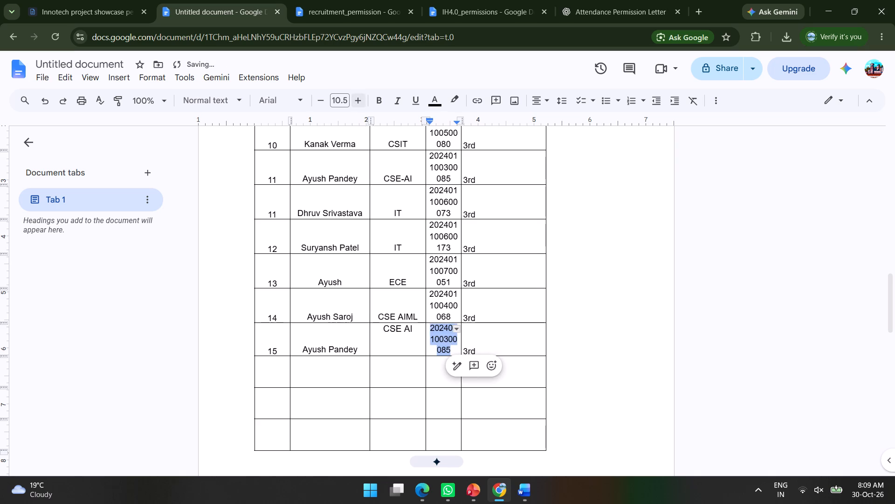
{"action": "left_click", "coordinate": [320, 100]}
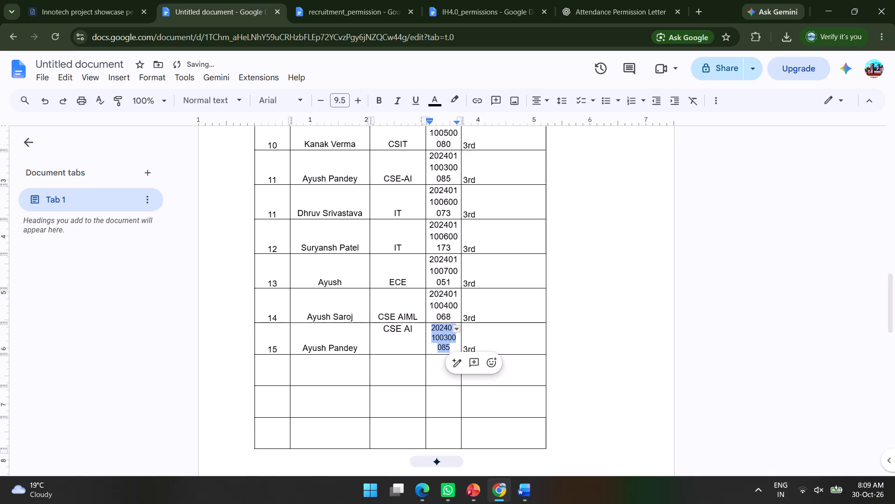
{"action": "left_click", "coordinate": [361, 101]}
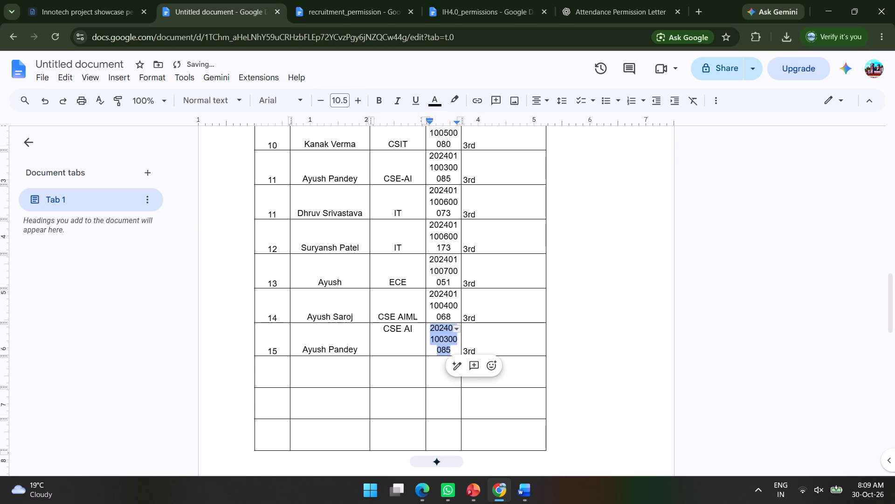
{"action": "left_click", "coordinate": [560, 248]}
{"action": "scroll", "coordinate": [560, 248], "scroll_direction": "down", "scroll_amount": 3}
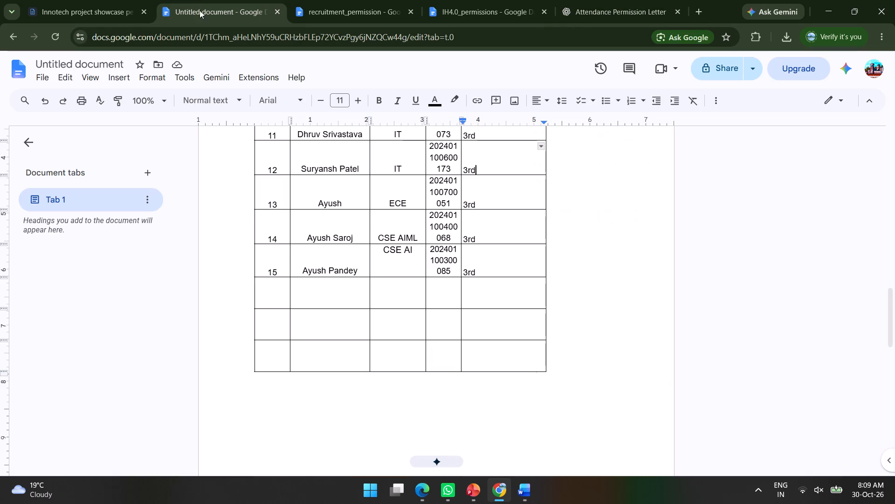
{"action": "left_click", "coordinate": [272, 307]}
{"action": "left_click", "coordinate": [273, 303]}
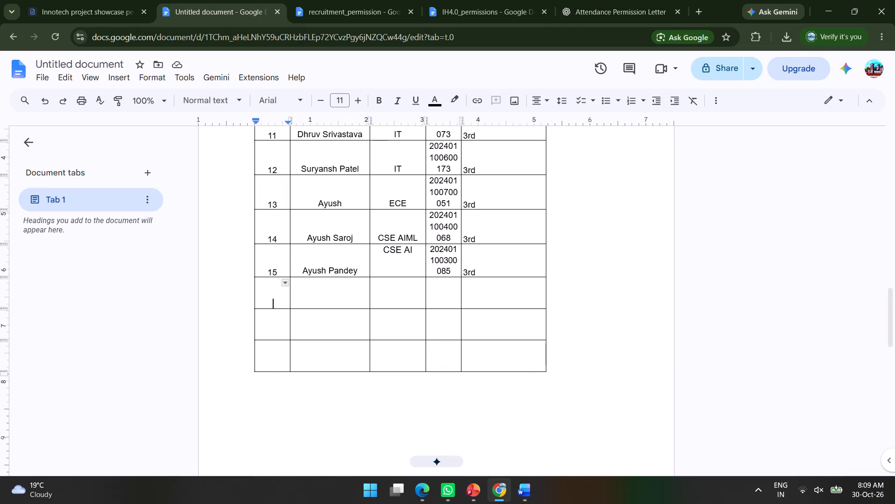
{"action": "key", "text": "ctrl+v"}
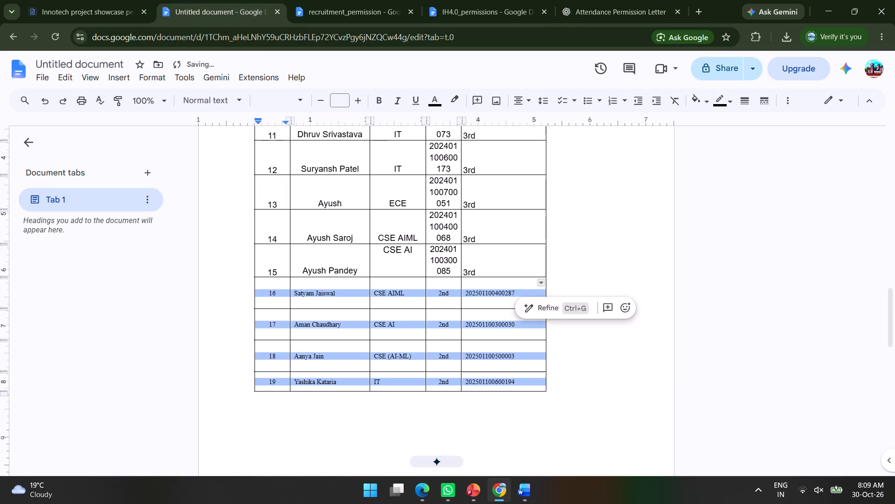
Increase the font size of the pasted rows 16 to 19 to 12.5.
{"action": "left_click", "coordinate": [358, 102]}
{"action": "double_click", "coordinate": [358, 102]}
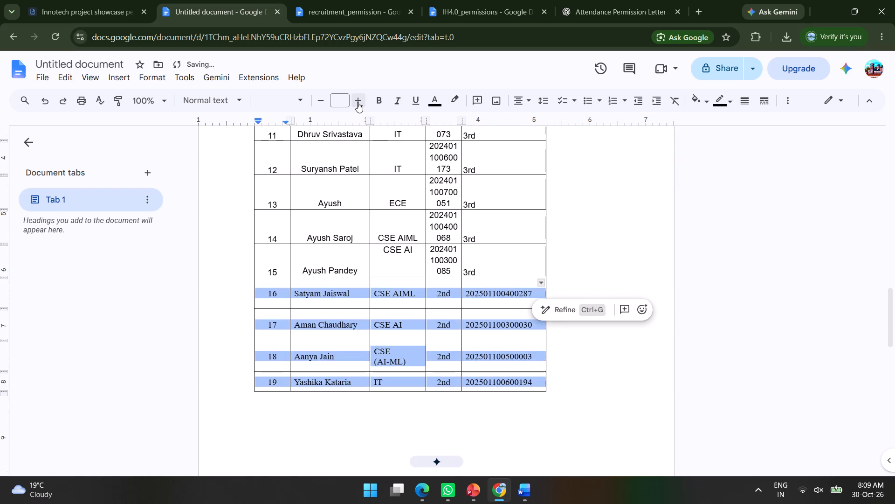
{"action": "left_click", "coordinate": [358, 102]}
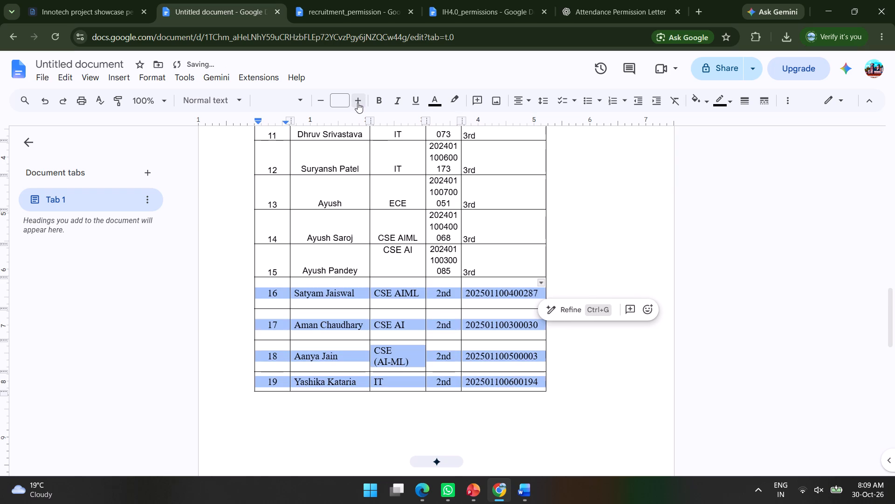
{"action": "left_click", "coordinate": [349, 420]}
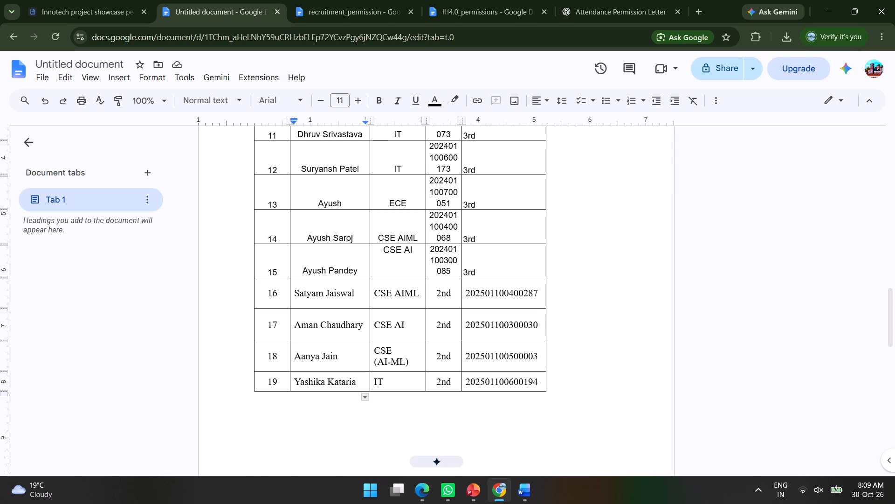
Replace 2nd in row 16's ROLL NO. cell with a copy of the roll number from that row's last column.
{"action": "left_click_drag", "start_coordinate": [539, 293], "coordinate": [466, 296]}
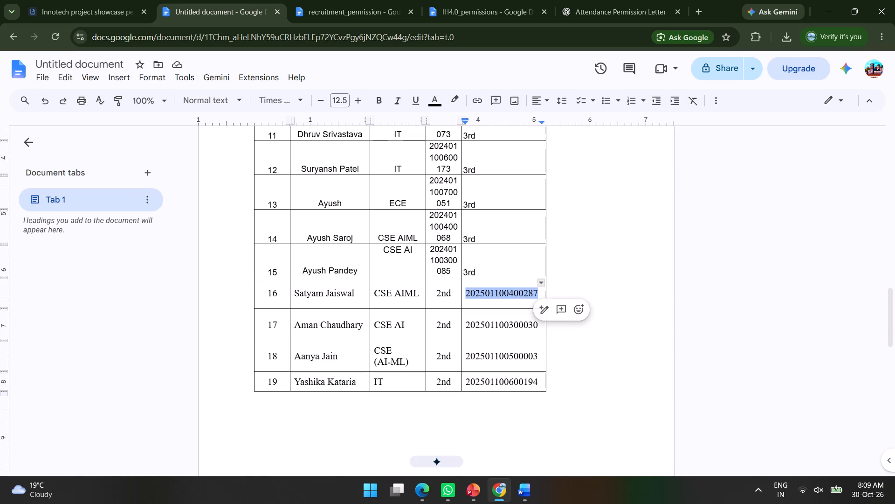
{"action": "key", "text": "ctrl+c"}
{"action": "left_click", "coordinate": [452, 294]}
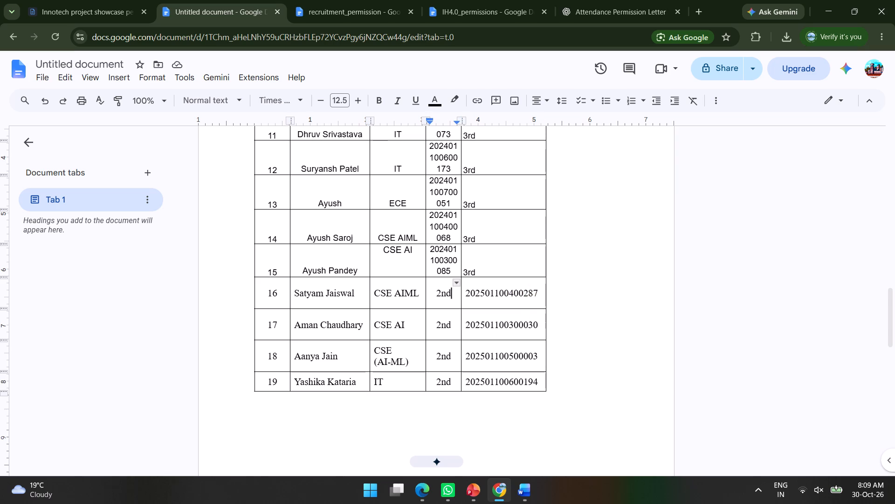
{"action": "key", "text": "BackSpace"}
{"action": "key", "text": "BackSpace"}
{"action": "key", "text": "BackSpace"}
{"action": "key", "text": "ctrl+v"}
Move row 17's roll number from the last column into its ROLL NO. cell, replacing 2nd.
{"action": "left_click_drag", "start_coordinate": [538, 328], "coordinate": [466, 326]}
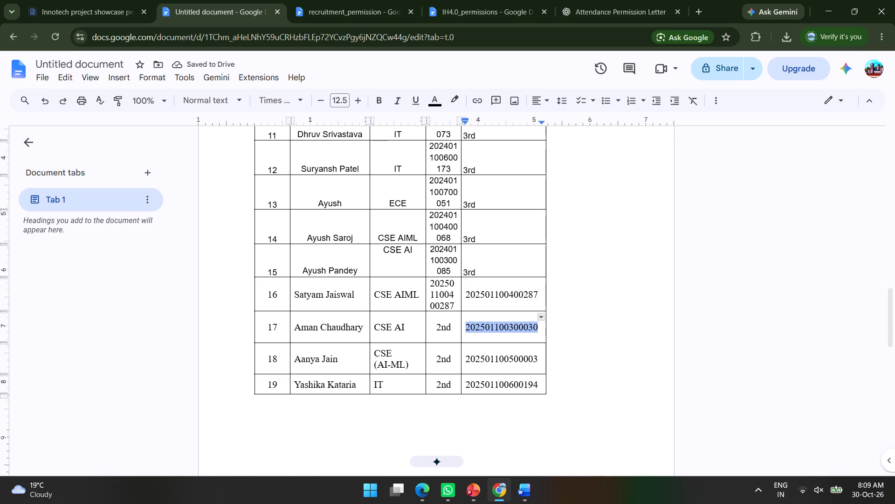
{"action": "key", "text": "ctrl+x"}
{"action": "left_click", "coordinate": [452, 329]}
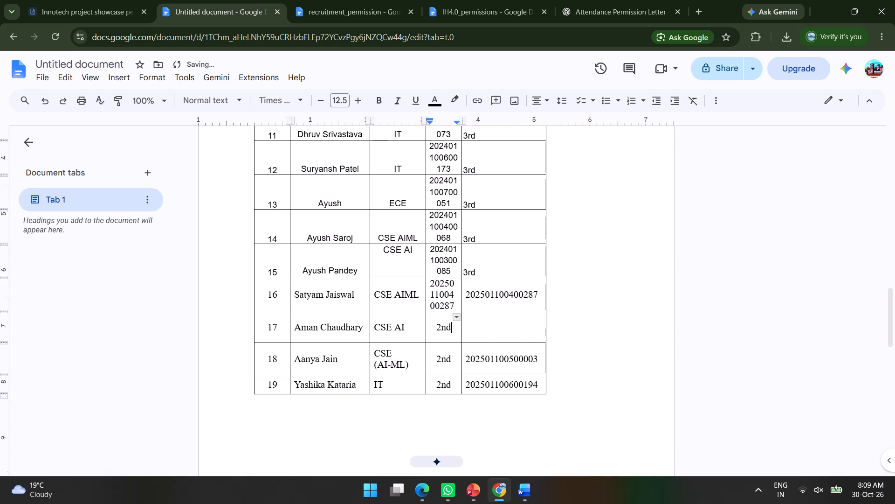
{"action": "key", "text": "BackSpace"}
{"action": "key", "text": "BackSpace"}
{"action": "key", "text": "BackSpace"}
{"action": "key", "text": "ctrl+v"}
Move row 18's roll number from the last column into its ROLL NO. cell, replacing 2nd.
{"action": "left_click_drag", "start_coordinate": [541, 364], "coordinate": [468, 367]}
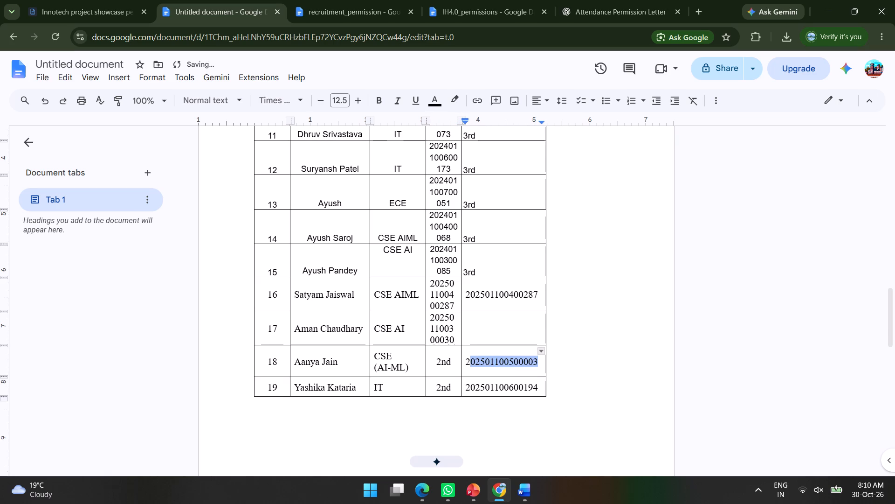
{"action": "left_click_drag", "start_coordinate": [468, 367], "coordinate": [468, 367]}
{"action": "key", "text": "ctrl+x"}
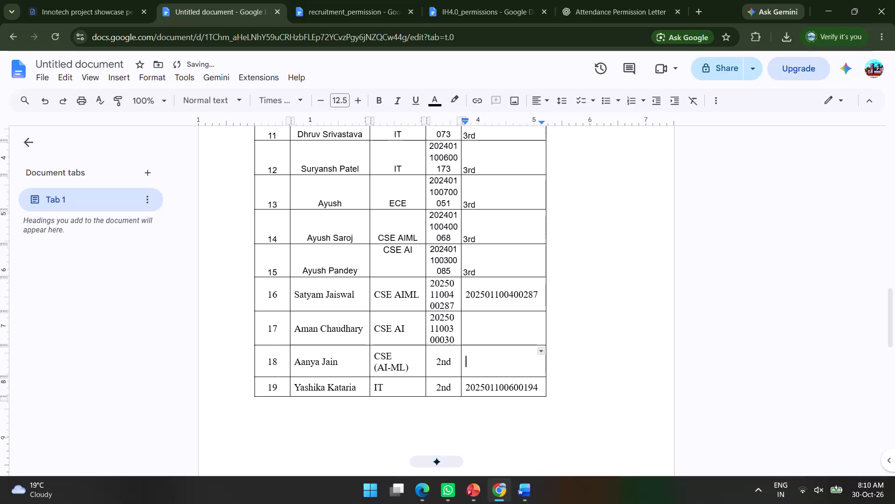
{"action": "left_click", "coordinate": [449, 366]}
{"action": "key", "text": "ctrl+BackSpace"}
{"action": "key", "text": "ctrl+v"}
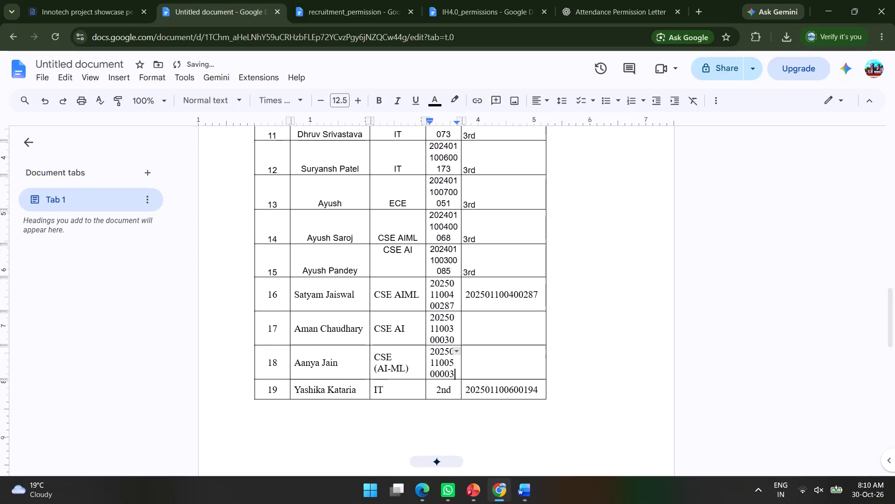
Move row 19's roll number from the last column into its ROLL NO. cell, replacing 2nd.
{"action": "left_click_drag", "start_coordinate": [537, 389], "coordinate": [463, 393]}
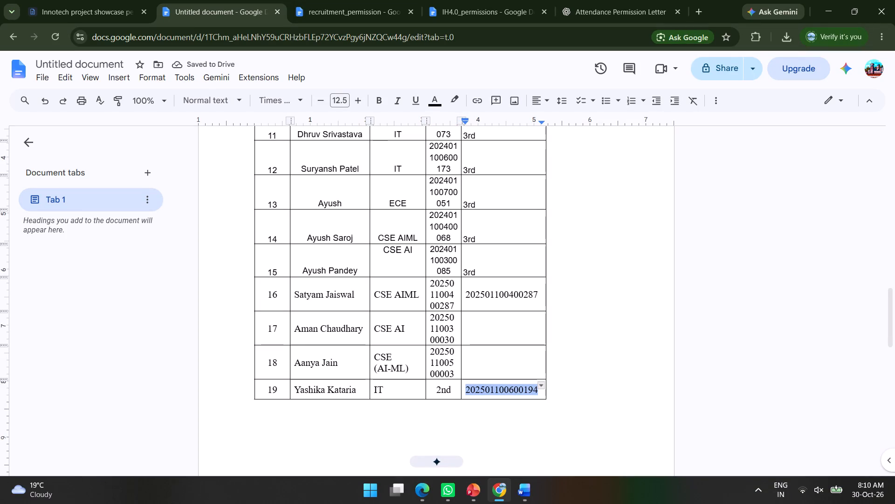
{"action": "left_click_drag", "start_coordinate": [463, 393], "coordinate": [464, 393]}
{"action": "key", "text": "ctrl+c"}
{"action": "key", "text": "ctrl+x"}
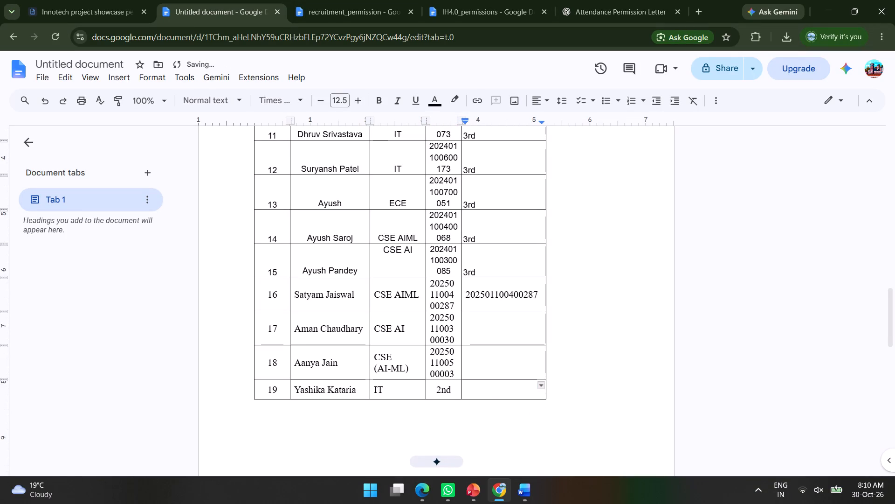
{"action": "left_click", "coordinate": [455, 391]}
{"action": "key", "text": "BackSpace"}
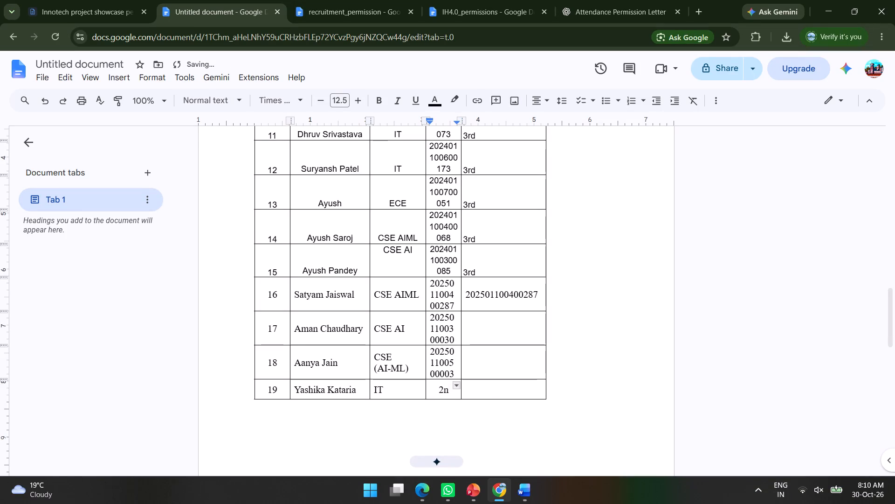
{"action": "key", "text": "BackSpace"}
{"action": "key", "text": "BackSpace"}
{"action": "key", "text": "ctrl+v"}
Replace the roll number in row 16's YEAR cell with 2nd, and enter 2nd in the YEAR cells of rows 17 to 19.
{"action": "left_click", "coordinate": [479, 334]}
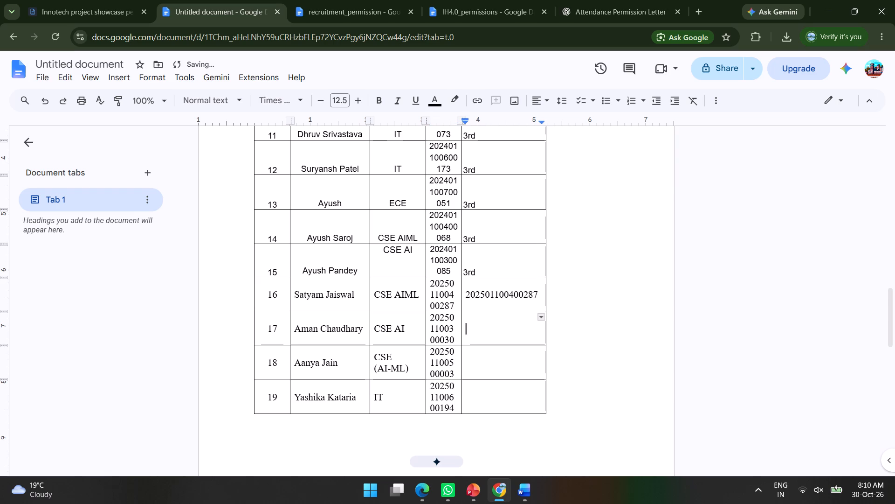
{"action": "left_click", "coordinate": [544, 295]}
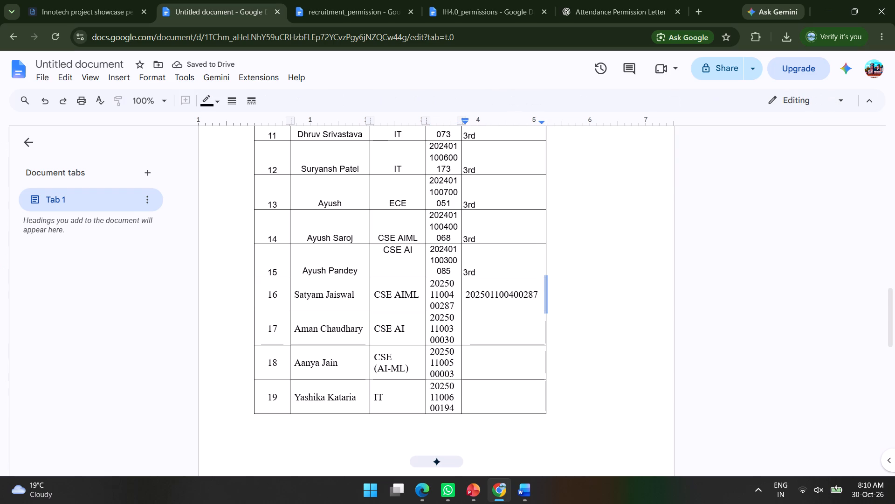
{"action": "left_click", "coordinate": [538, 294]}
{"action": "key", "text": "ctrl+BackSpace"}
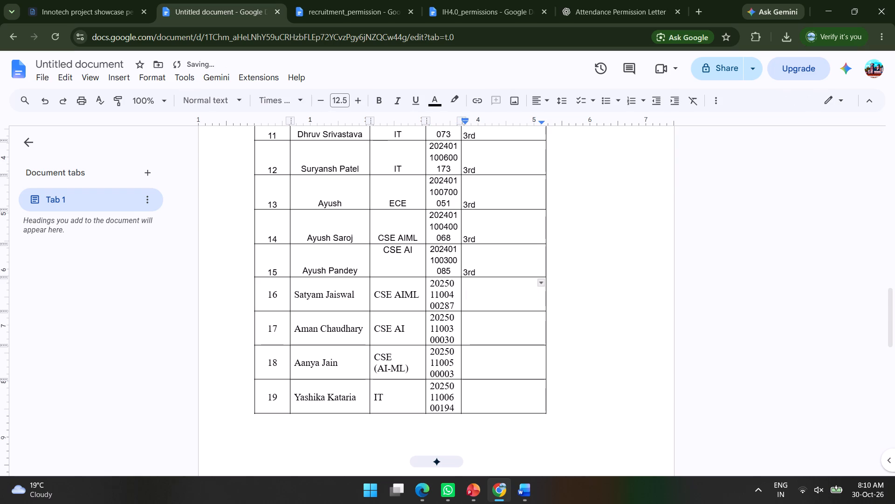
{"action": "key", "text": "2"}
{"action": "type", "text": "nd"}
{"action": "left_click", "coordinate": [506, 331]}
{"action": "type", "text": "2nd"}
{"action": "left_click", "coordinate": [498, 354]}
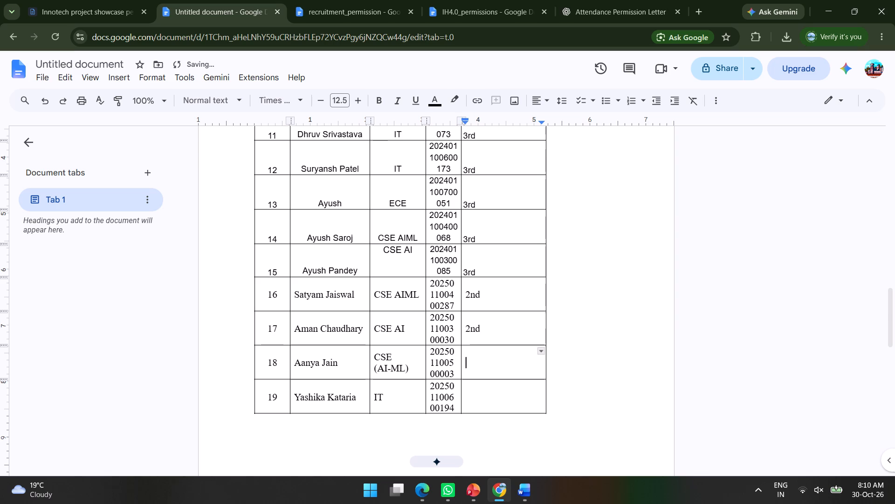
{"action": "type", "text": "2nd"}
{"action": "left_click", "coordinate": [497, 394]}
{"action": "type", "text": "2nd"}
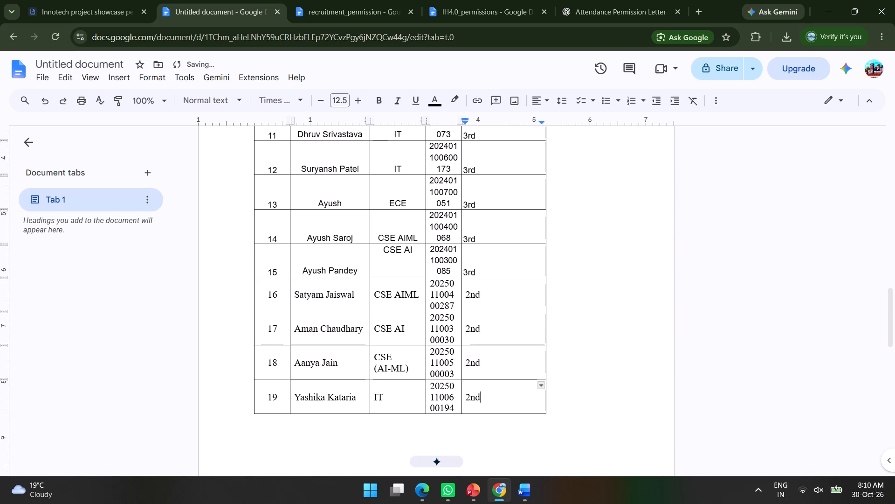
Widen the table and its BRANCH and ROLL NO. columns, slightly narrowing NAME, so each roll number fits on one line.
{"action": "scroll", "coordinate": [499, 219], "scroll_direction": "up", "scroll_amount": 4}
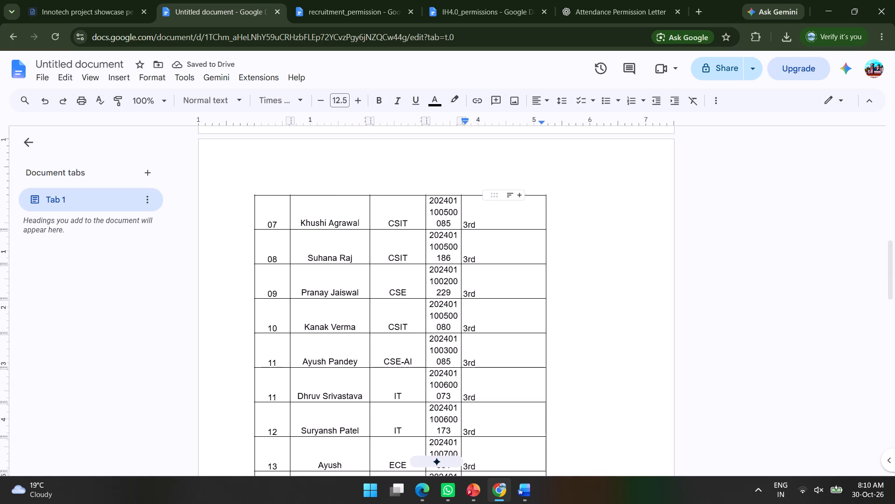
{"action": "left_click_drag", "start_coordinate": [461, 217], "coordinate": [476, 217]}
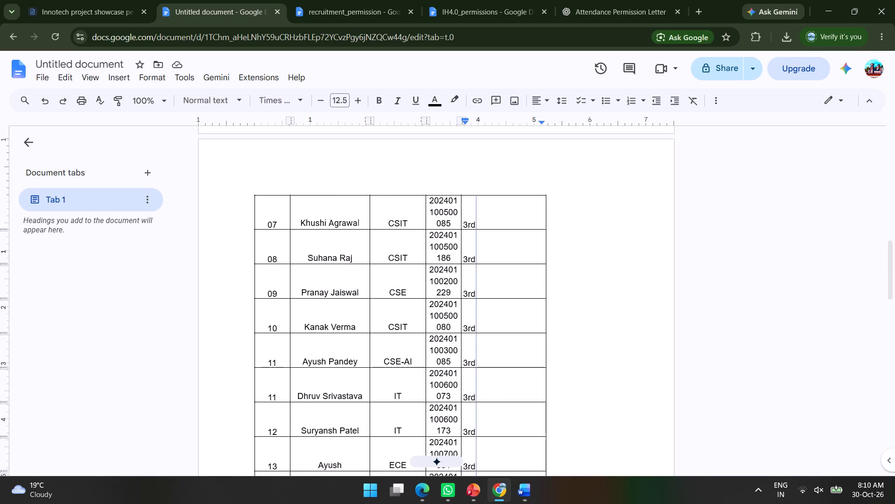
{"action": "left_click_drag", "start_coordinate": [476, 217], "coordinate": [505, 215]}
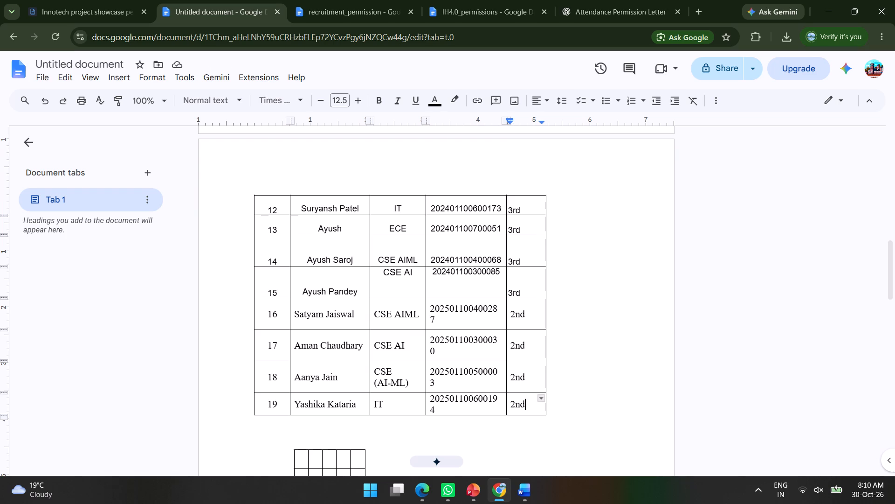
{"action": "left_click_drag", "start_coordinate": [426, 380], "coordinate": [434, 379]}
{"action": "left_click", "coordinate": [544, 373]}
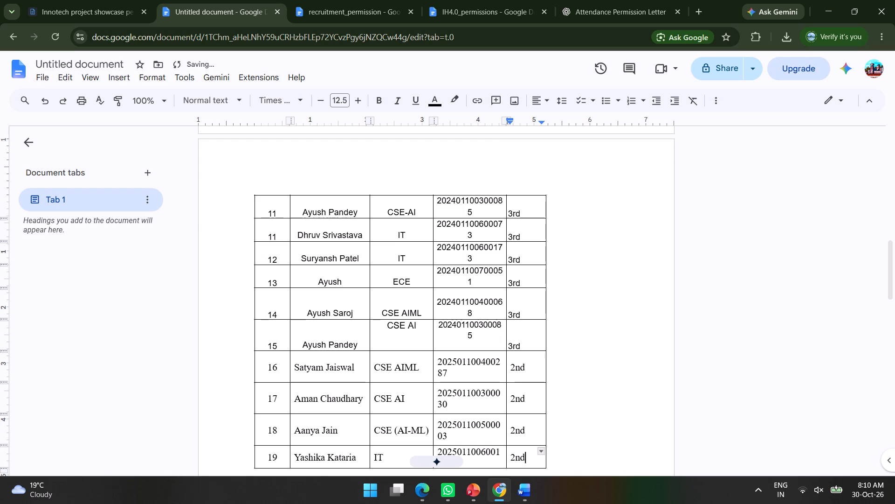
{"action": "left_click", "coordinate": [371, 336]}
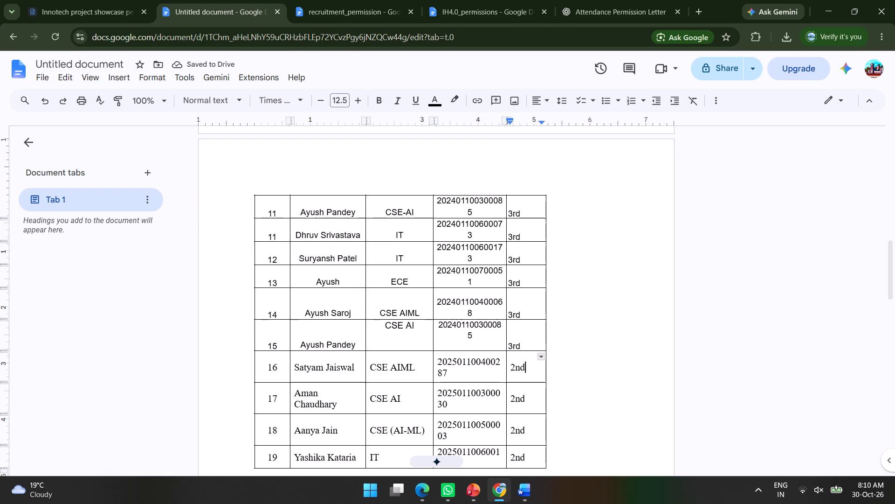
{"action": "left_click_drag", "start_coordinate": [546, 370], "coordinate": [576, 370]}
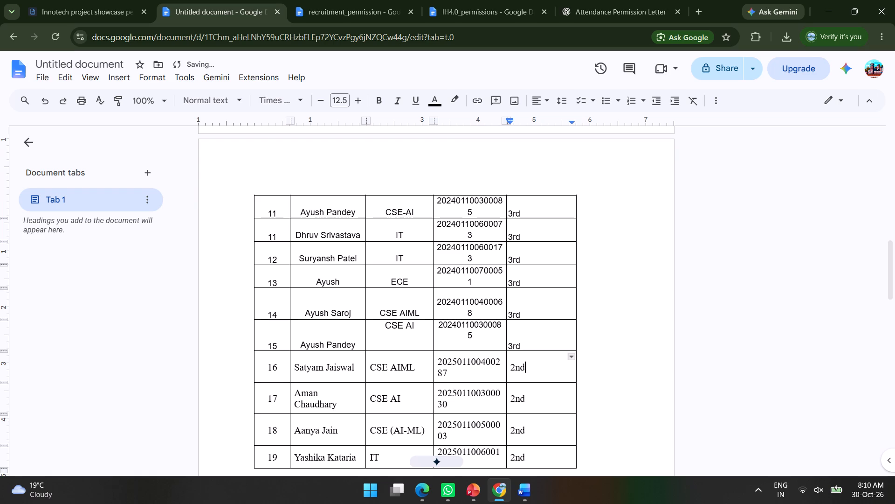
{"action": "left_click_drag", "start_coordinate": [506, 366], "coordinate": [530, 366]}
Centre-align the text of the entire student table, from the header row through row 19.
{"action": "scroll", "coordinate": [533, 340], "scroll_direction": "up", "scroll_amount": 1}
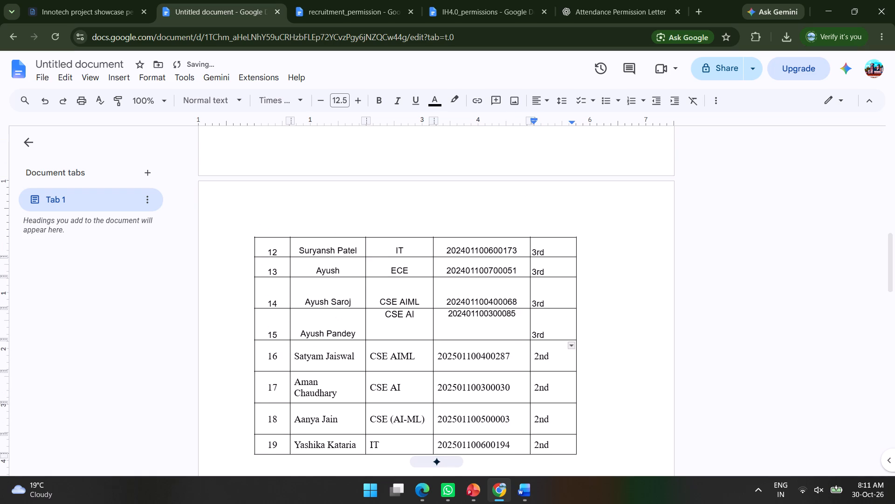
{"action": "scroll", "coordinate": [533, 340], "scroll_direction": "up", "scroll_amount": 4}
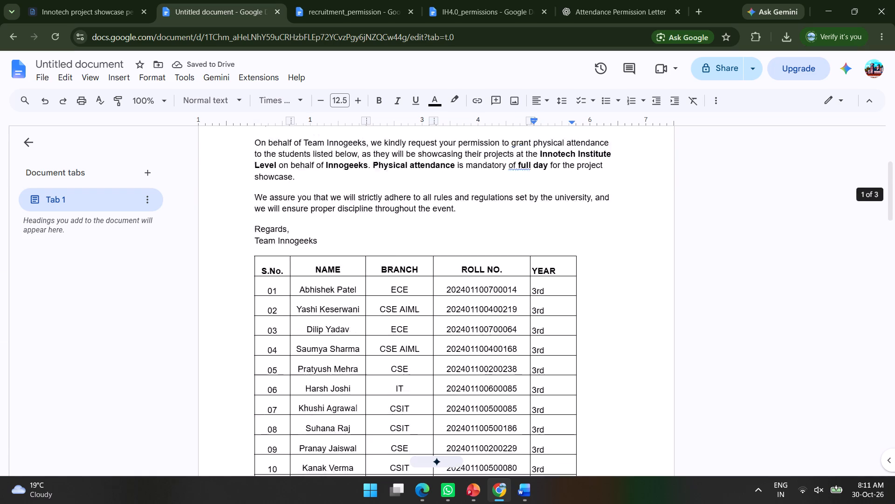
{"action": "scroll", "coordinate": [517, 314], "scroll_direction": "down", "scroll_amount": 1}
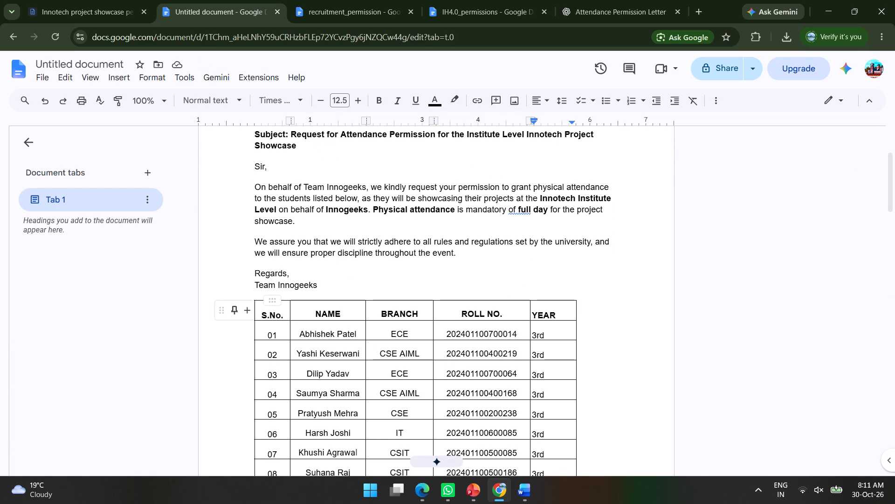
{"action": "left_click_drag", "start_coordinate": [261, 314], "coordinate": [528, 405]}
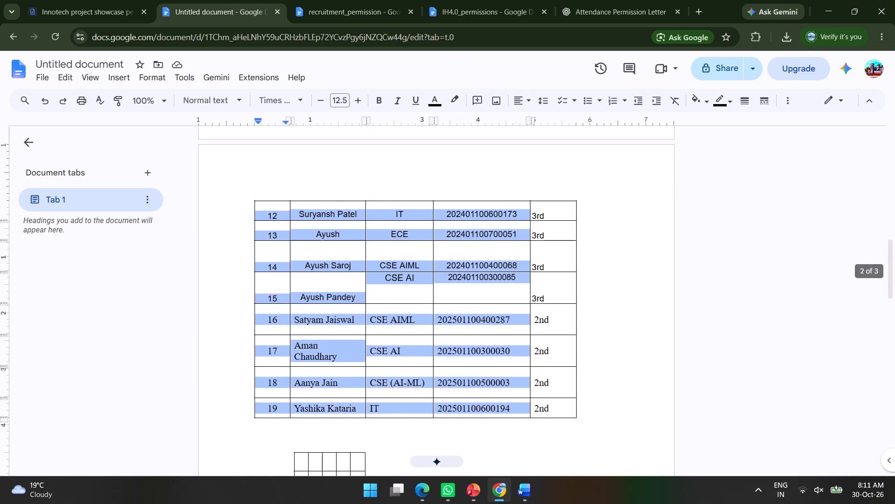
{"action": "left_click_drag", "start_coordinate": [528, 405], "coordinate": [544, 404]}
{"action": "left_click", "coordinate": [524, 102]}
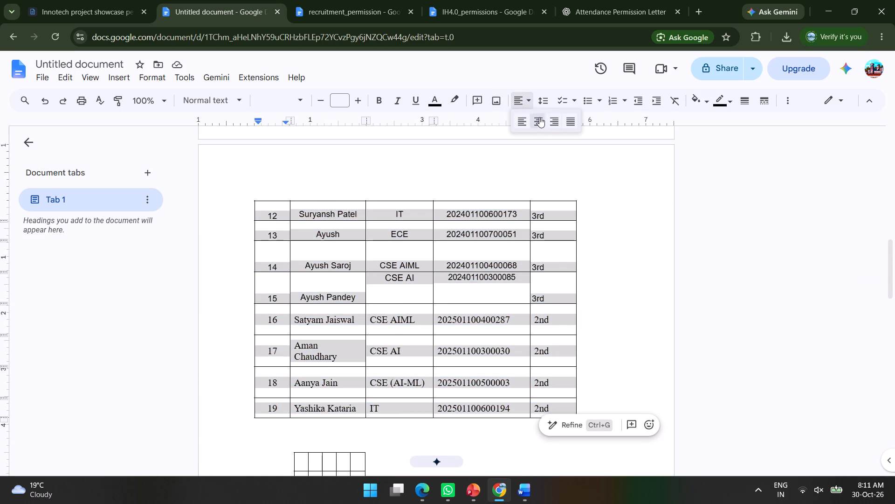
{"action": "left_click", "coordinate": [539, 125]}
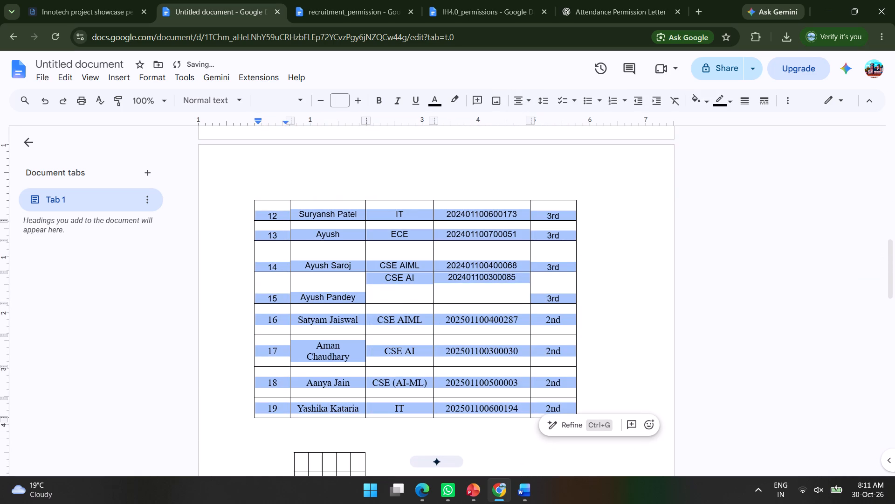
{"action": "left_click", "coordinate": [610, 204]}
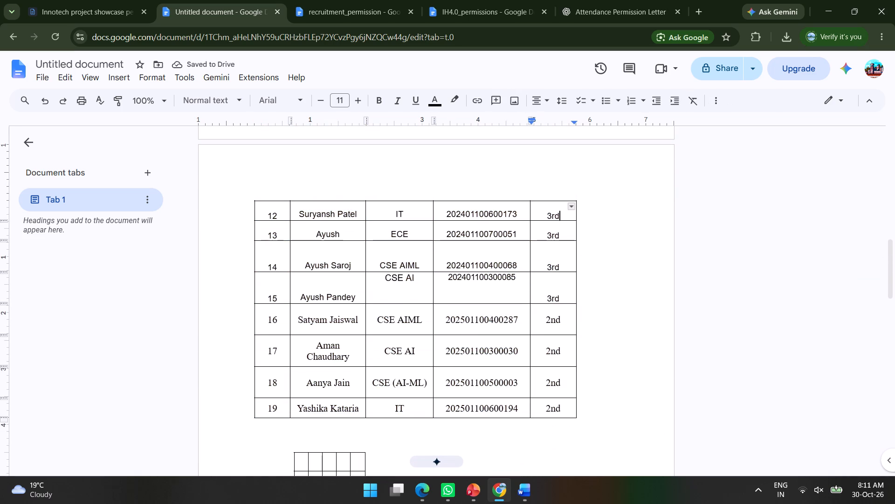
Move row 15's roll number and CSE AI branch text one line down within their cells.
{"action": "left_click_drag", "start_coordinate": [518, 276], "coordinate": [497, 280]}
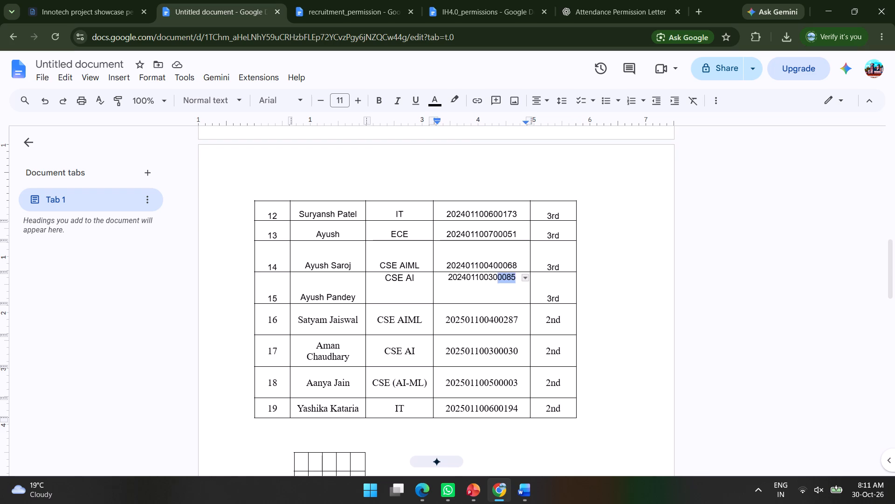
{"action": "left_click_drag", "start_coordinate": [497, 280], "coordinate": [445, 288]}
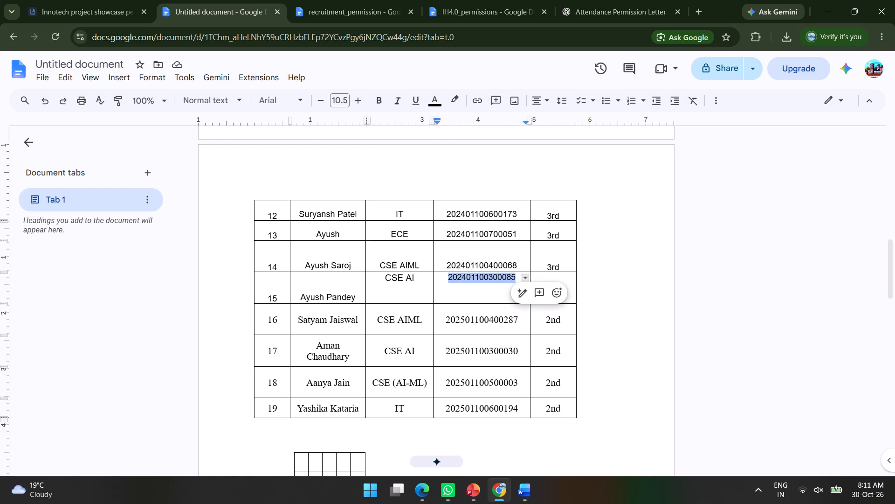
{"action": "left_click", "coordinate": [462, 301]}
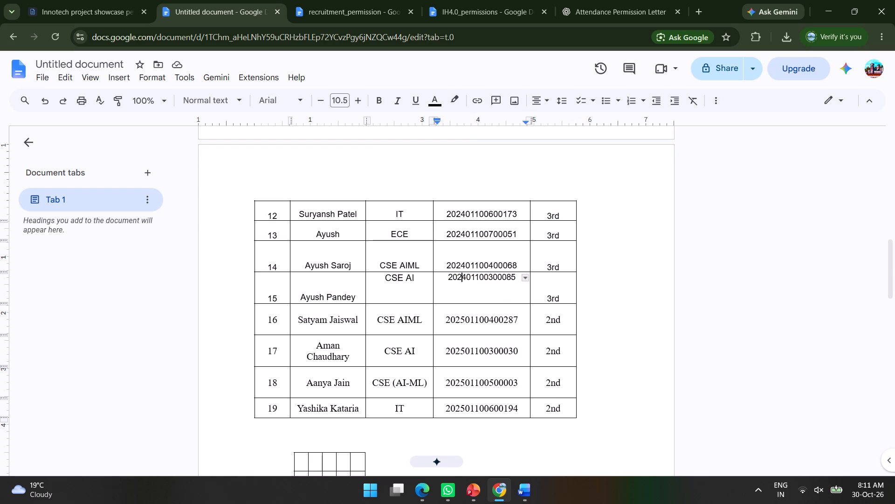
{"action": "left_click", "coordinate": [447, 279]}
{"action": "key", "text": "Return"}
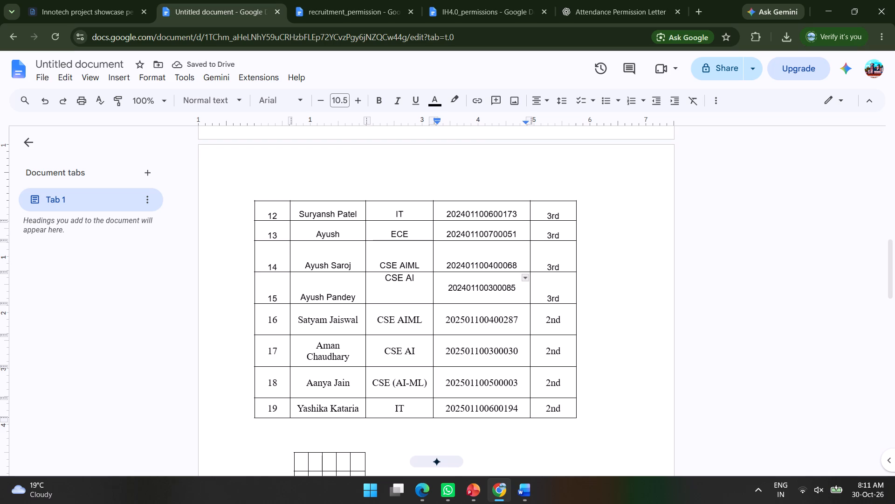
{"action": "left_click", "coordinate": [386, 278]}
{"action": "key", "text": "Return"}
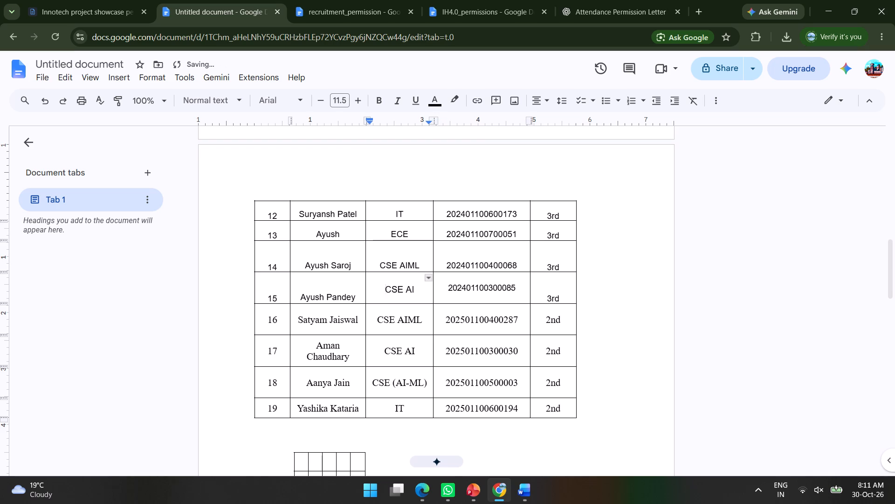
Accept the suggested wording "for a full" in the letter's sentence about mandatory physical attendance.
{"action": "scroll", "coordinate": [468, 338], "scroll_direction": "up", "scroll_amount": 1}
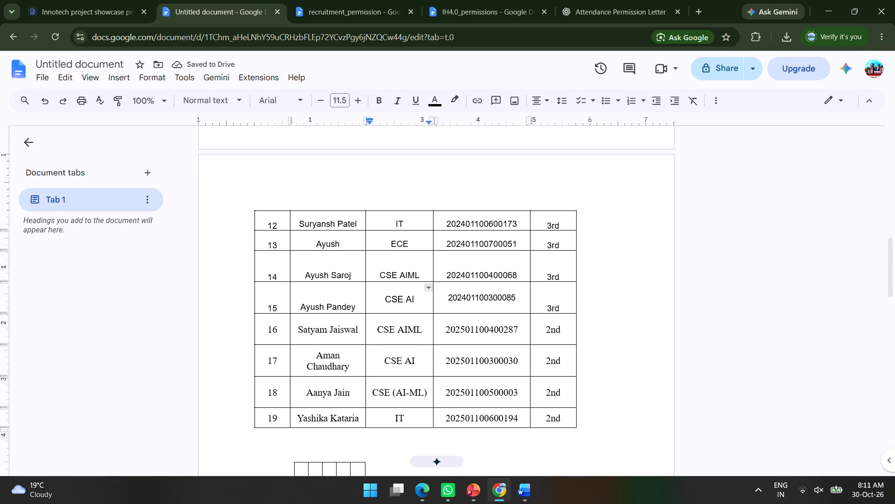
{"action": "scroll", "coordinate": [514, 329], "scroll_direction": "up", "scroll_amount": 6}
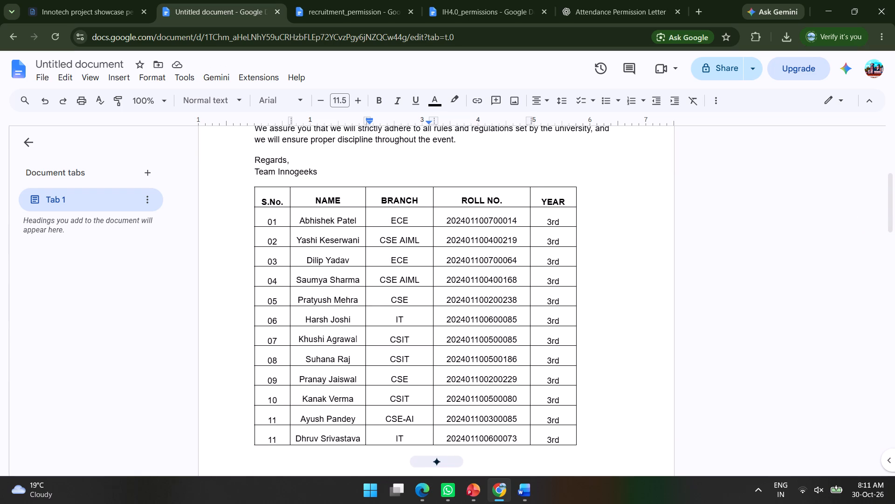
{"action": "scroll", "coordinate": [474, 300], "scroll_direction": "up", "scroll_amount": 2}
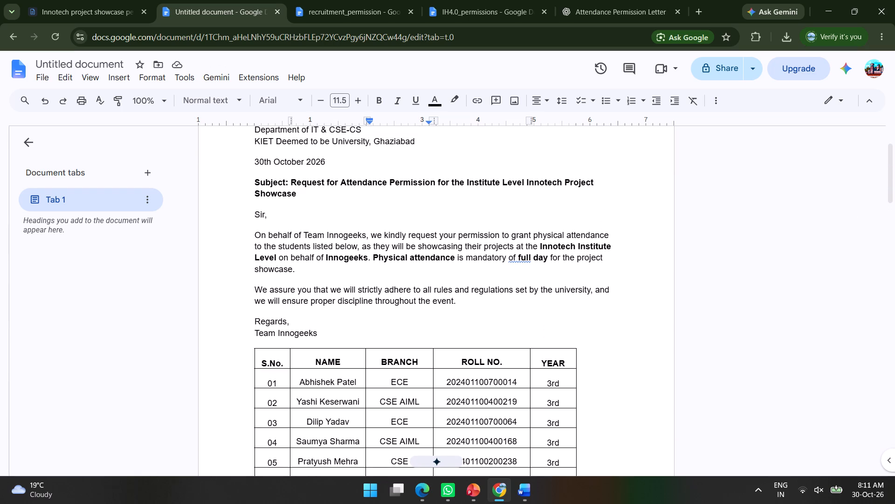
{"action": "scroll", "coordinate": [288, 332], "scroll_direction": "up", "scroll_amount": 2}
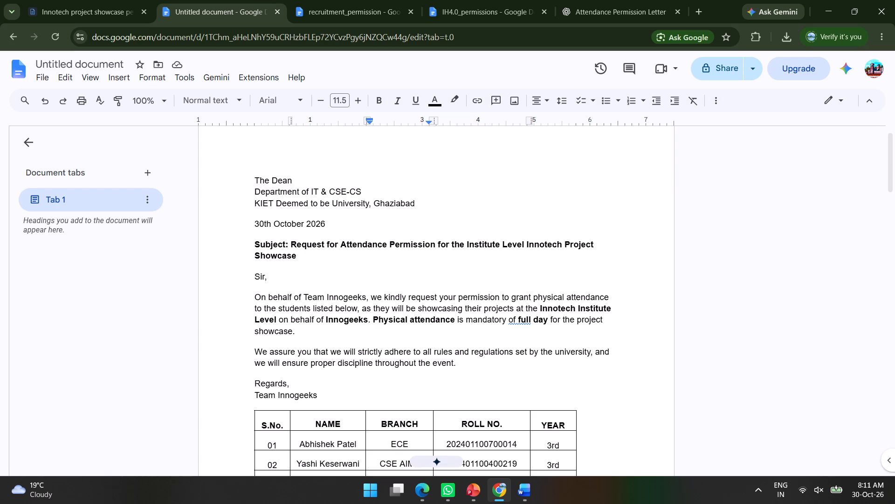
{"action": "left_click", "coordinate": [523, 322]}
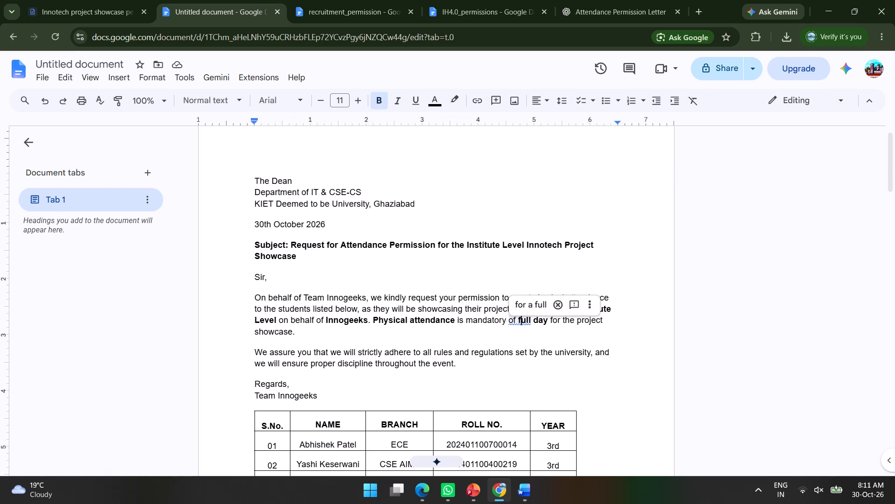
{"action": "left_click", "coordinate": [530, 305]}
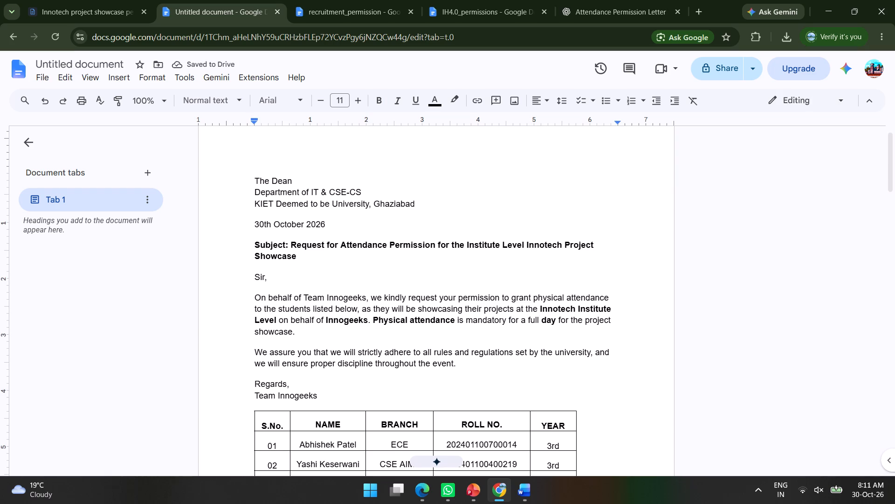
Make the word "full" bold to match "day" in the physical attendance sentence.
{"action": "left_click_drag", "start_coordinate": [539, 319], "coordinate": [527, 320]}
{"action": "left_click", "coordinate": [379, 105]}
{"action": "left_click", "coordinate": [441, 158]}
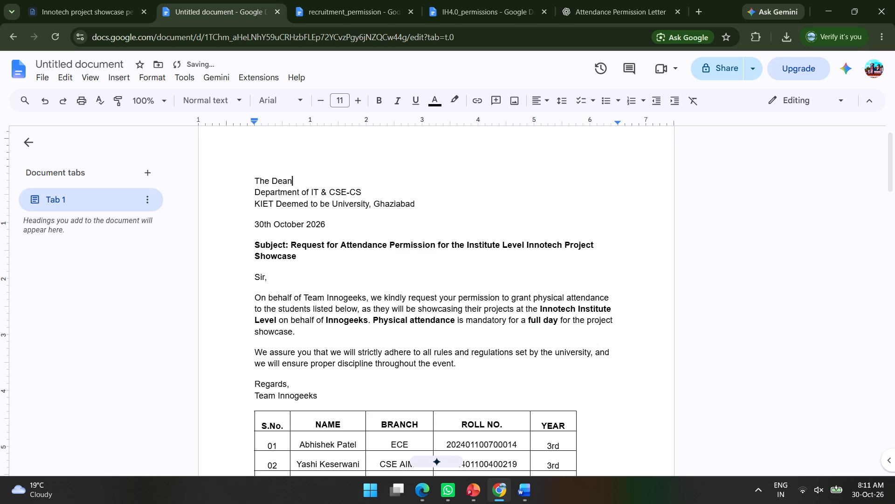
Download the attendance permission letter as a PDF document.
{"action": "left_click", "coordinate": [46, 77]}
{"action": "left_click", "coordinate": [90, 203]}
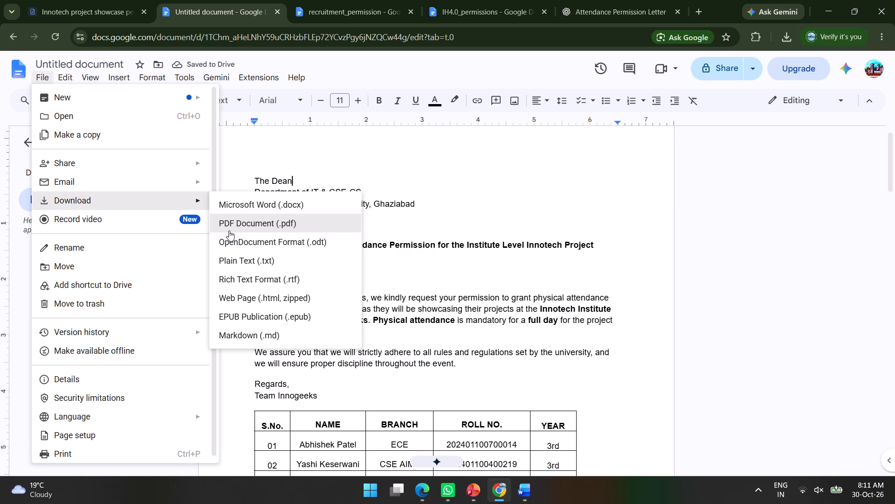
{"action": "left_click", "coordinate": [242, 230]}
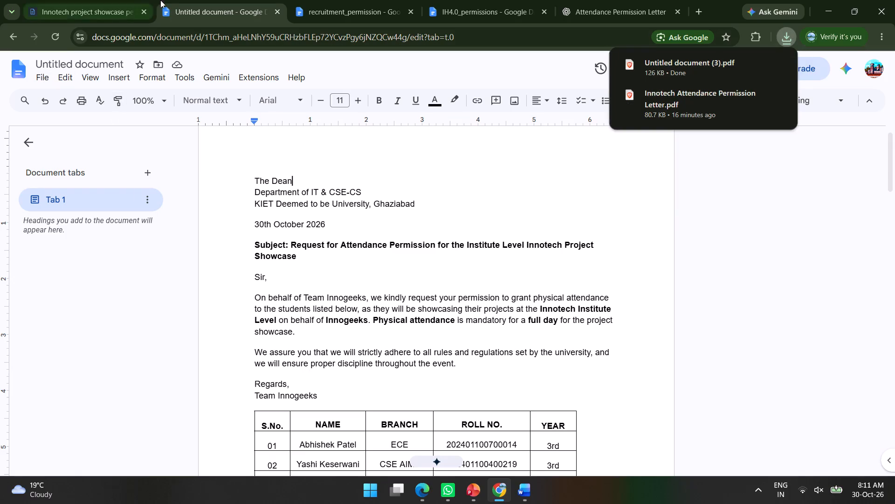
Copy the Innogeeks logo from the recruitment_permission document and paste it into the page header of the untitled attendance letter.
{"action": "left_click", "coordinate": [321, 12]}
{"action": "scroll", "coordinate": [465, 207], "scroll_direction": "up", "scroll_amount": 3}
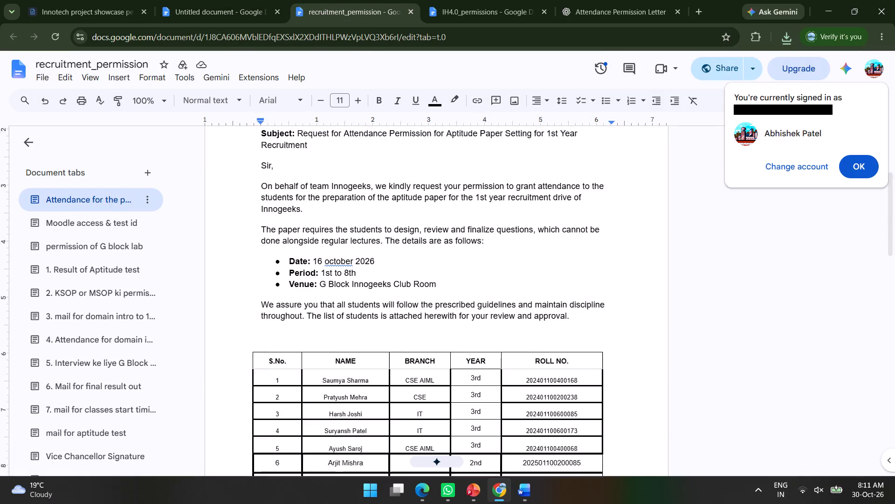
{"action": "scroll", "coordinate": [465, 207], "scroll_direction": "up", "scroll_amount": 5}
{"action": "left_click", "coordinate": [559, 204]}
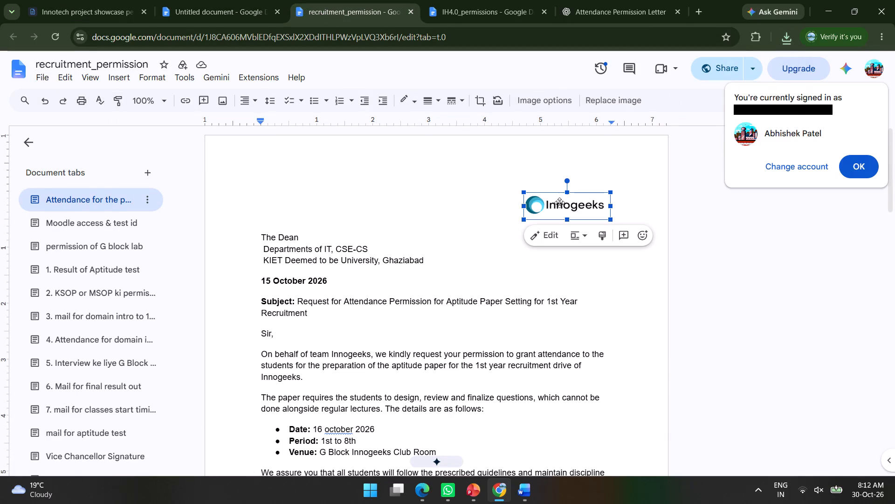
{"action": "key", "text": "ctrl+c"}
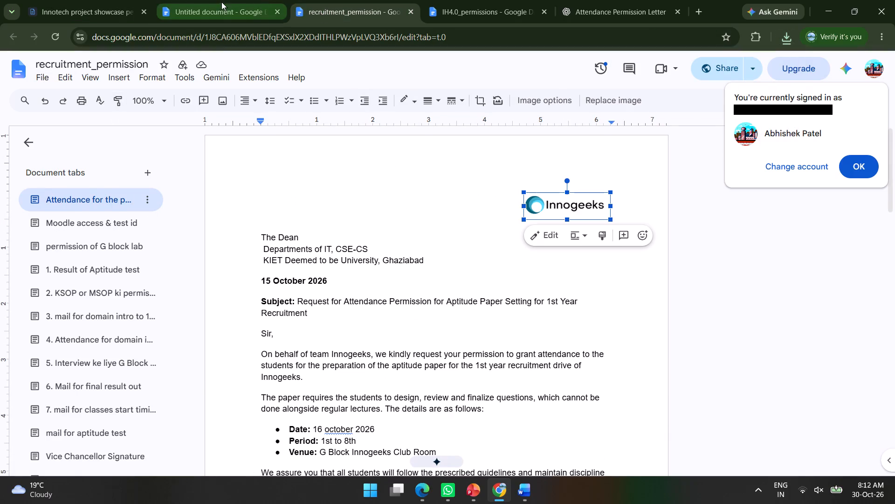
{"action": "left_click", "coordinate": [222, 2]}
{"action": "double_click", "coordinate": [328, 152]}
{"action": "key", "text": "ctrl+v"}
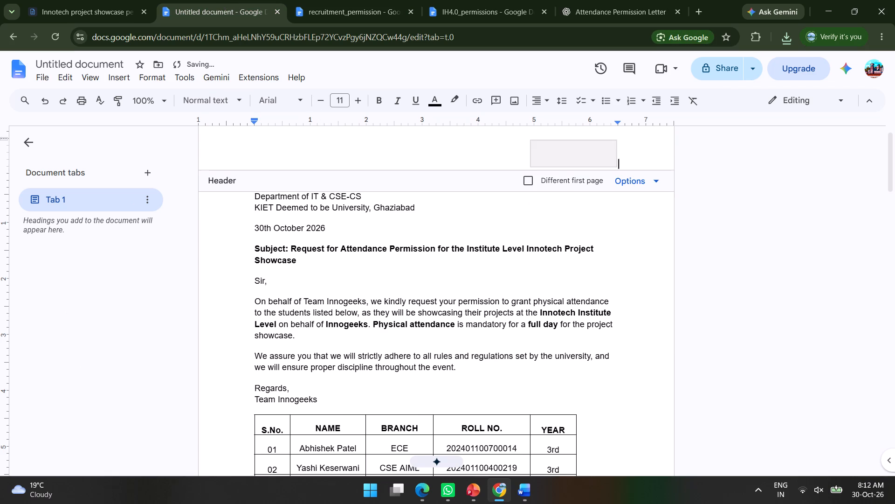
Download the letter with the logo header as a PDF document.
{"action": "left_click", "coordinate": [45, 83]}
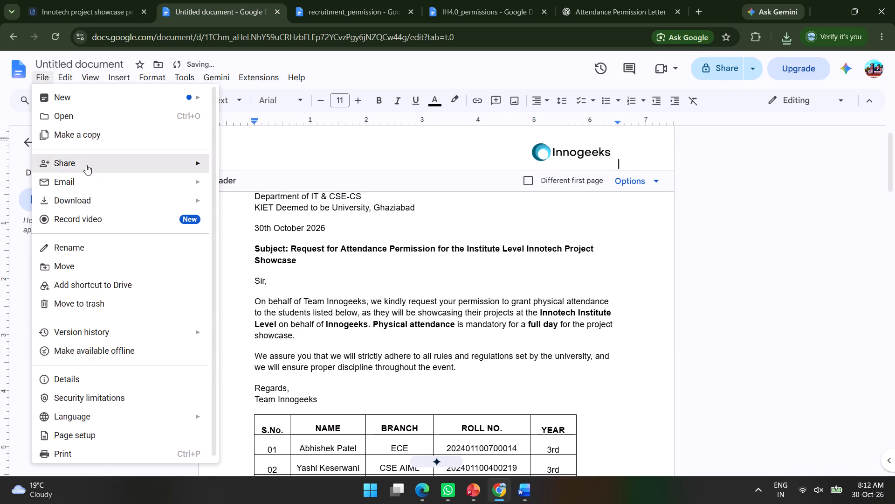
{"action": "left_click", "coordinate": [90, 194]}
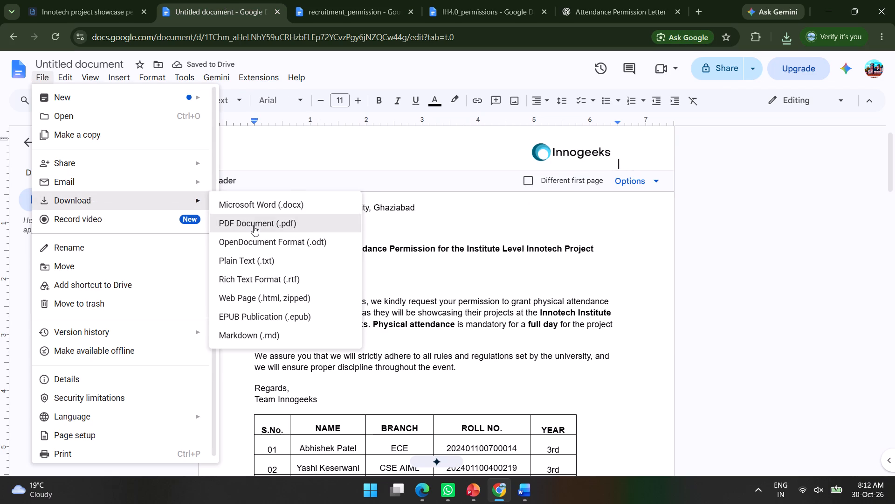
{"action": "left_click", "coordinate": [254, 226]}
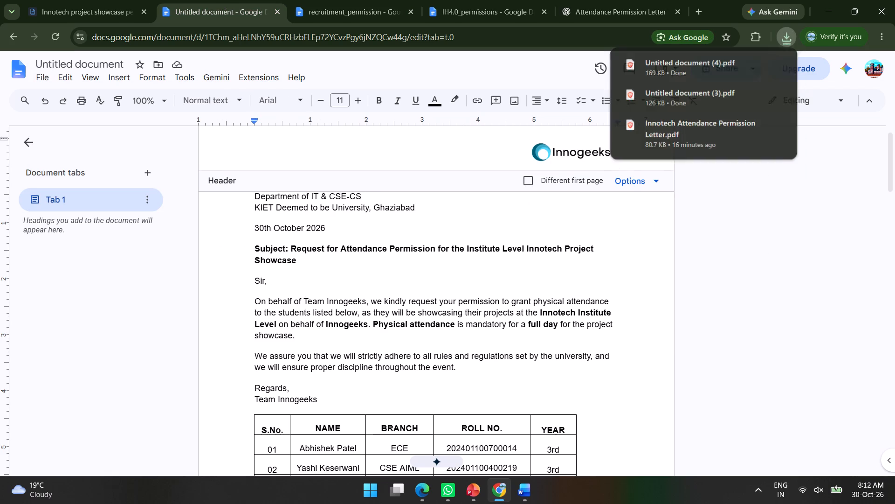
Open the newly downloaded PDF and check the header logo, letter text and student table on its first page.
{"action": "right_click", "coordinate": [666, 55]}
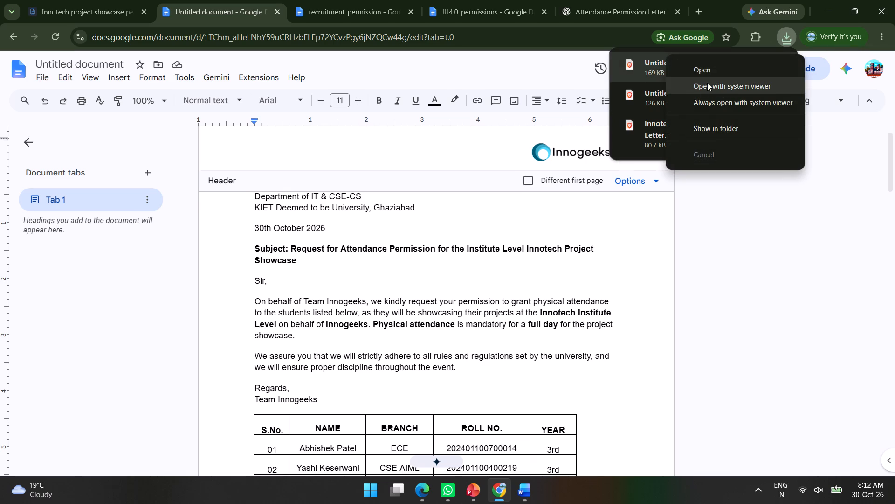
{"action": "double_click", "coordinate": [691, 65]}
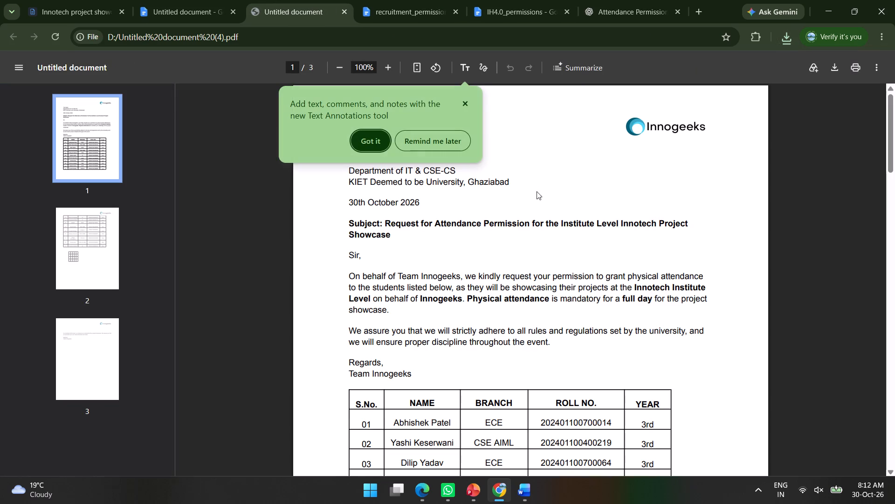
{"action": "scroll", "coordinate": [536, 205], "scroll_direction": "down", "scroll_amount": 2}
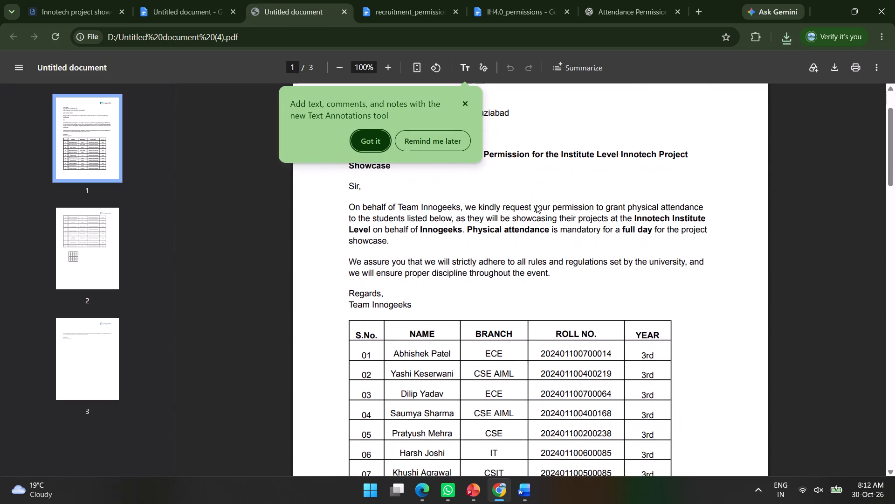
{"action": "left_click", "coordinate": [553, 254]}
Save a copy of the opened PDF in the Desktop folder under the file name pp.
{"action": "right_click", "coordinate": [599, 308]}
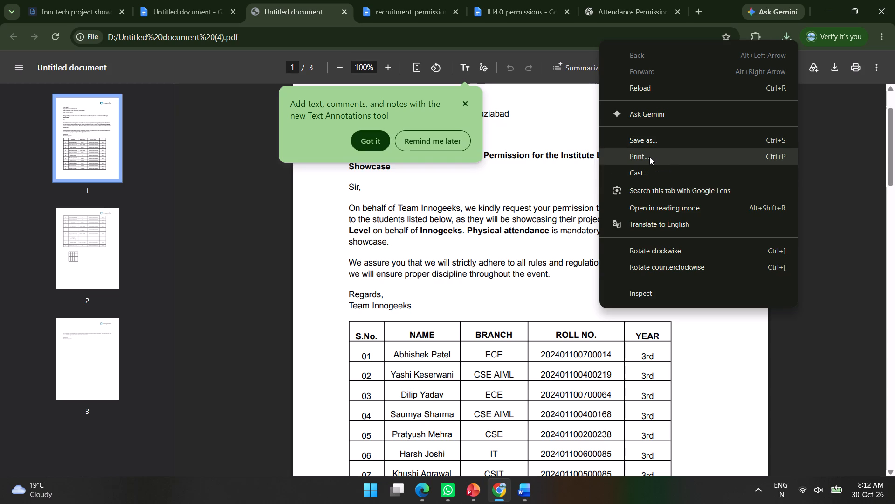
{"action": "left_click", "coordinate": [642, 144]}
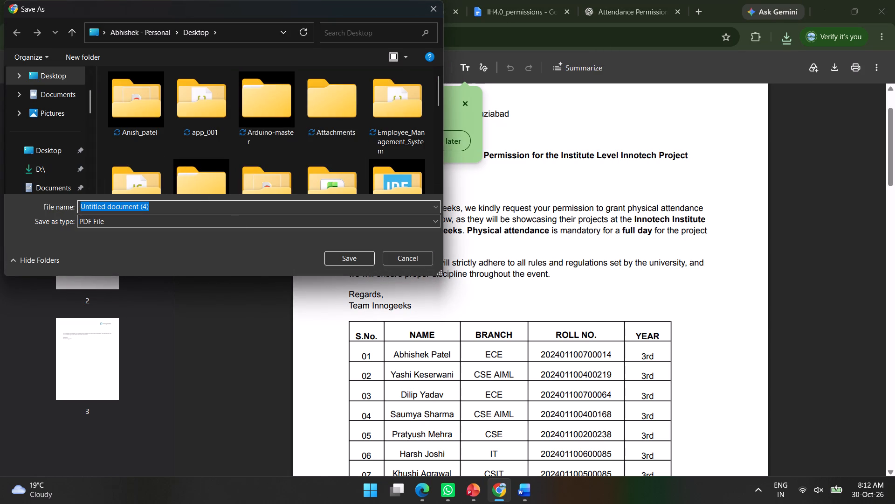
{"action": "key", "text": "BackSpace"}
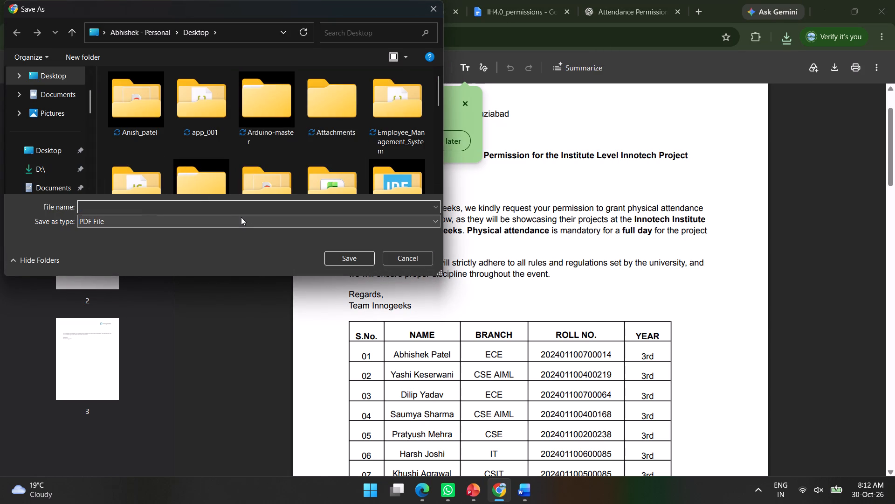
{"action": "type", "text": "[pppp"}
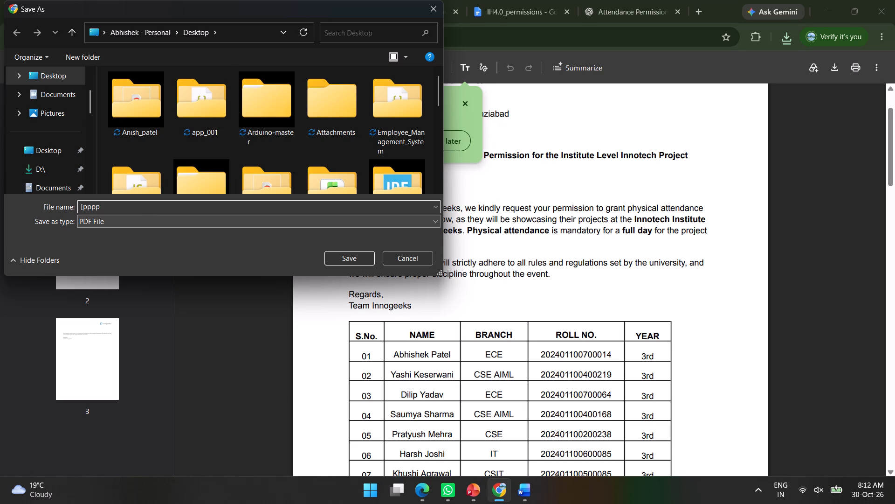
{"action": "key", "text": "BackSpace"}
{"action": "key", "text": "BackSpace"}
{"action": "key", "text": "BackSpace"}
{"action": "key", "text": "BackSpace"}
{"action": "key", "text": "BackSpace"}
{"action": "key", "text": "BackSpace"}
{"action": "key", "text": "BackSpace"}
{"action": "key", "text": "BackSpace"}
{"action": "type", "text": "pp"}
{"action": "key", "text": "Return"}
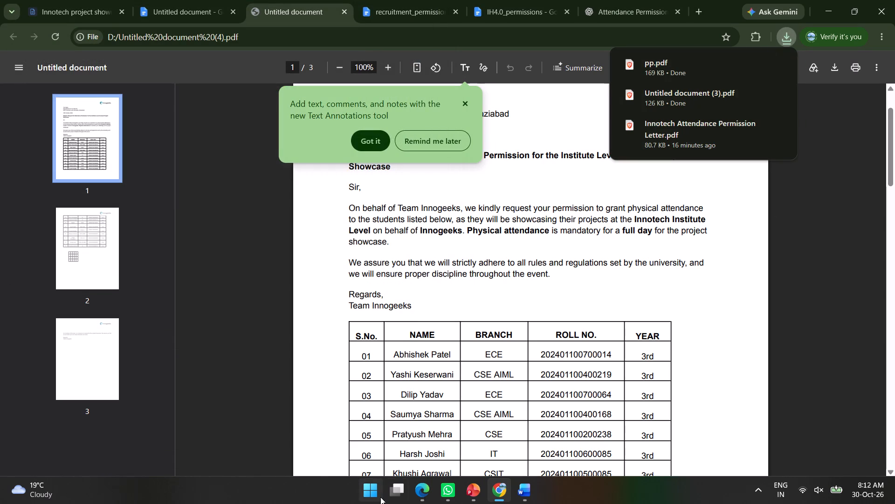
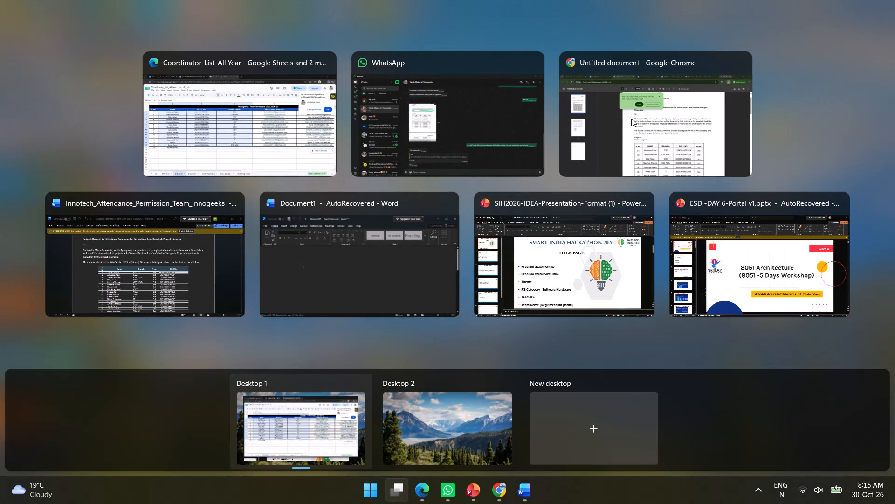
Return to the untitled letter in Chrome and delete the small empty grid table nested below the student table.
{"action": "left_click", "coordinate": [631, 119]}
{"action": "left_click", "coordinate": [190, 7]}
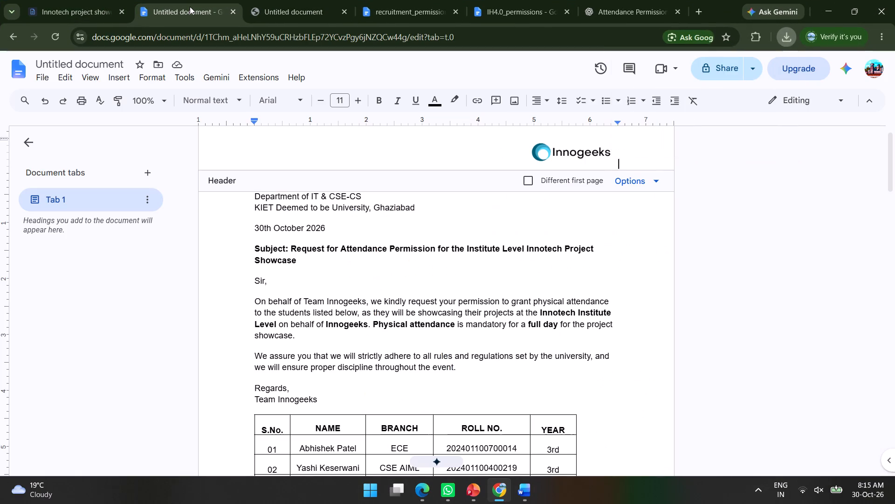
{"action": "scroll", "coordinate": [412, 245], "scroll_direction": "down", "scroll_amount": 5}
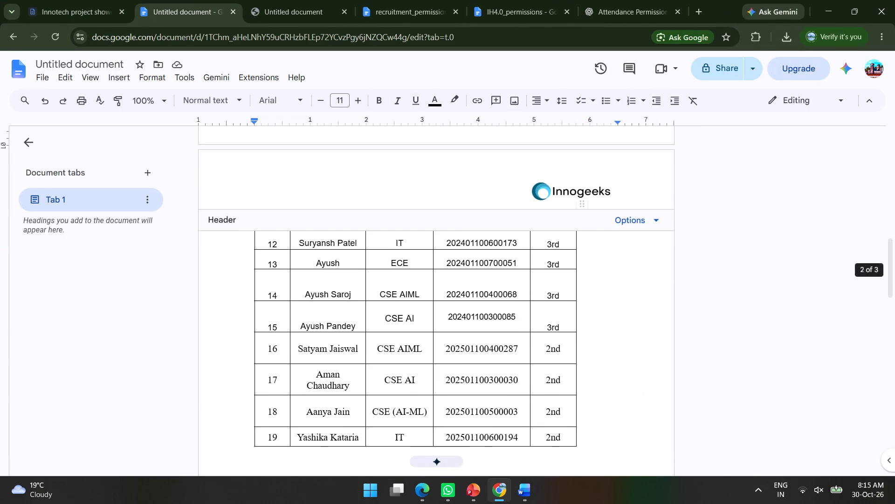
{"action": "scroll", "coordinate": [412, 245], "scroll_direction": "down", "scroll_amount": 4}
{"action": "left_click_drag", "start_coordinate": [388, 294], "coordinate": [279, 244]}
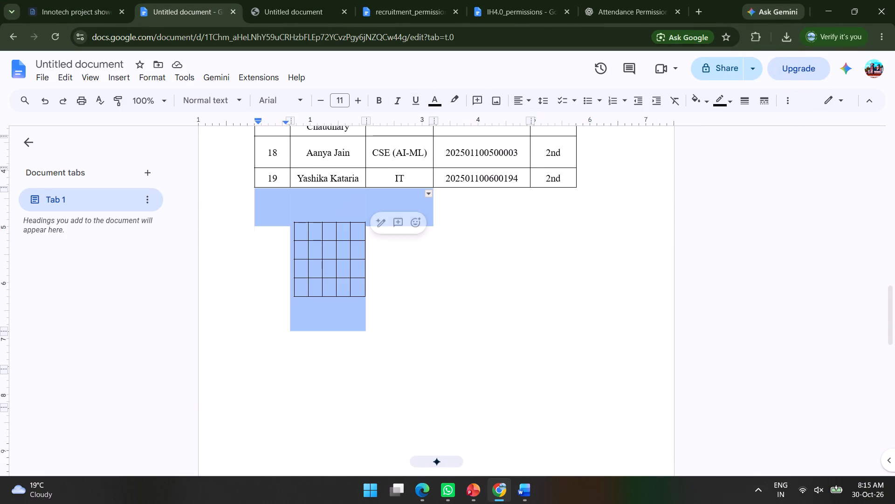
{"action": "key", "text": "Delete"}
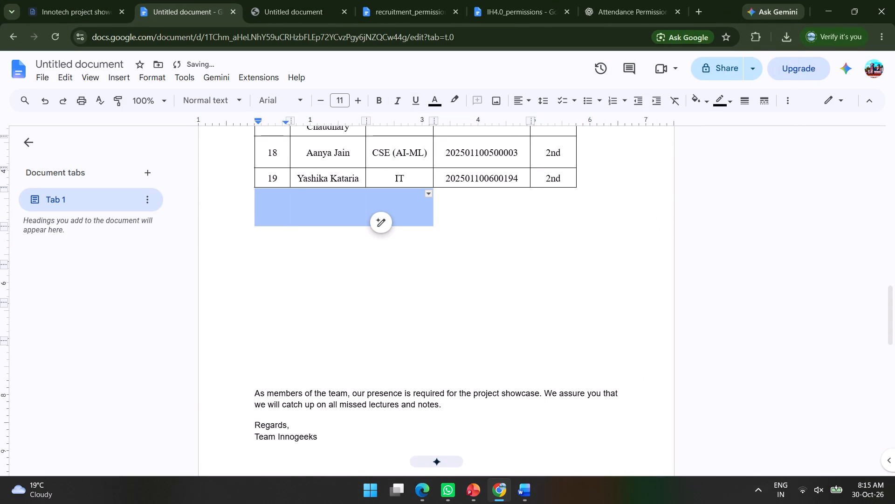
Delete the closing paragraph about missed lectures and the second Regards, Team Innogeeks sign-off below the student table.
{"action": "scroll", "coordinate": [300, 264], "scroll_direction": "up", "scroll_amount": 8}
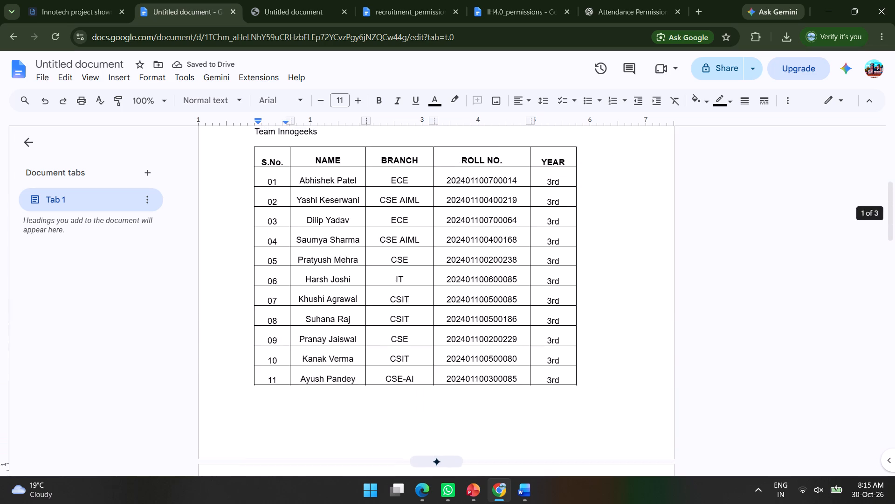
{"action": "scroll", "coordinate": [300, 264], "scroll_direction": "right", "scroll_amount": 2}
{"action": "scroll", "coordinate": [300, 264], "scroll_direction": "up", "scroll_amount": 1}
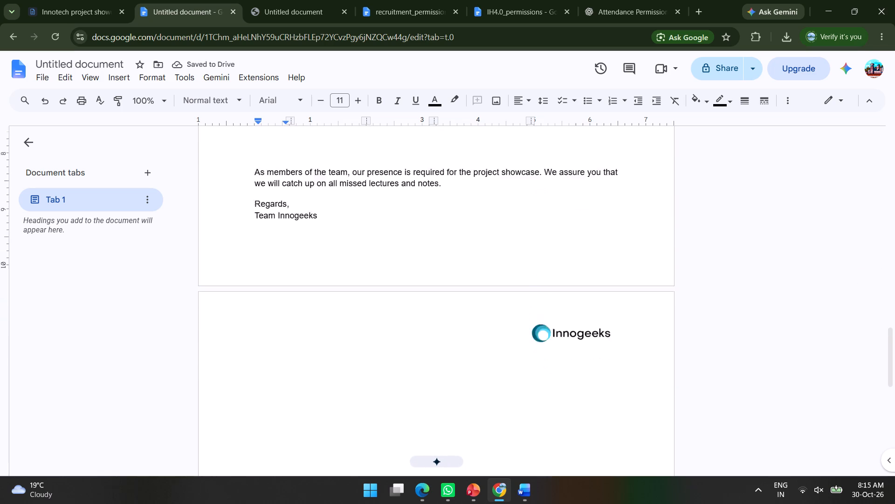
{"action": "scroll", "coordinate": [300, 264], "scroll_direction": "up", "scroll_amount": 1}
{"action": "left_click_drag", "start_coordinate": [325, 264], "coordinate": [250, 217]}
{"action": "key", "text": "BackSpace"}
Delete the Innogeeks logo from the letter's page header.
{"action": "scroll", "coordinate": [250, 217], "scroll_direction": "up", "scroll_amount": 5}
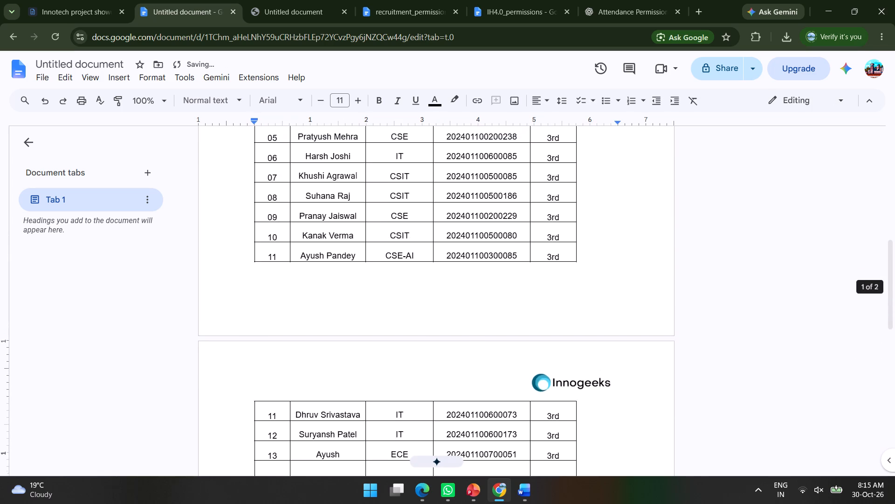
{"action": "scroll", "coordinate": [250, 217], "scroll_direction": "up", "scroll_amount": 2}
{"action": "scroll", "coordinate": [409, 310], "scroll_direction": "down", "scroll_amount": 1}
{"action": "double_click", "coordinate": [556, 388]}
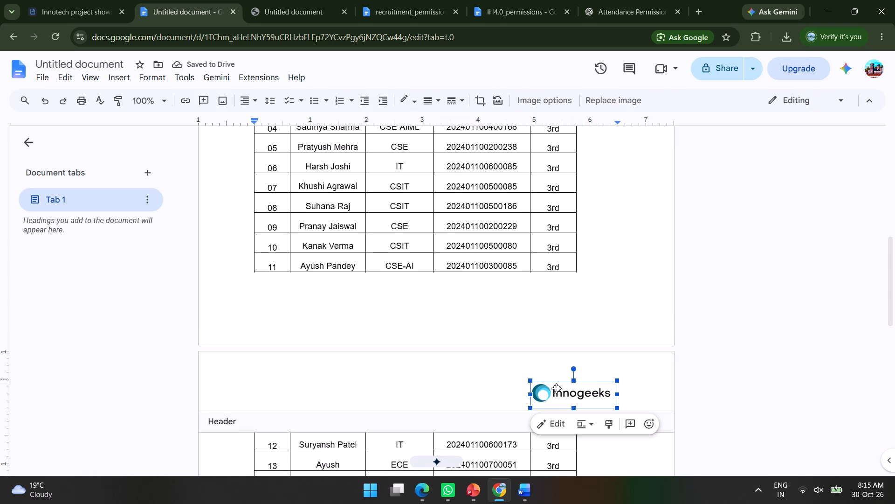
{"action": "key", "text": "Delete"}
Start sharing the letter and save it under the suggested name The Dean.
{"action": "left_click", "coordinate": [743, 72]}
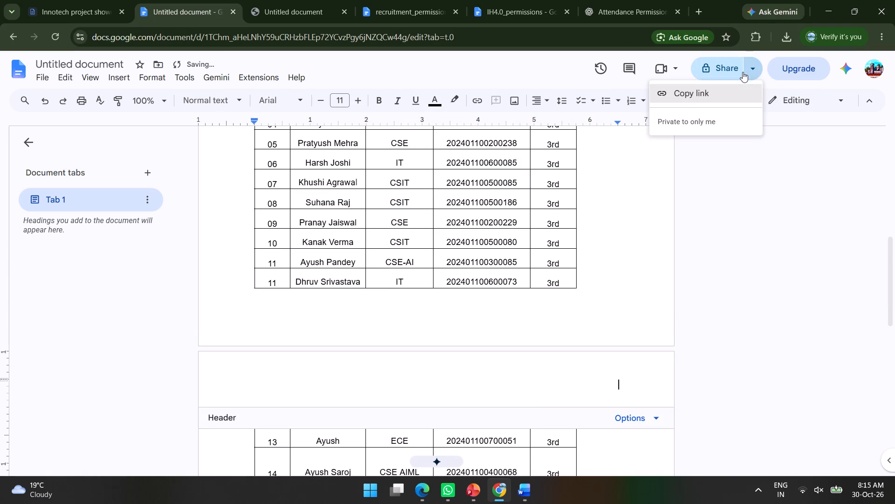
{"action": "left_click", "coordinate": [747, 68]}
{"action": "left_click", "coordinate": [712, 68]}
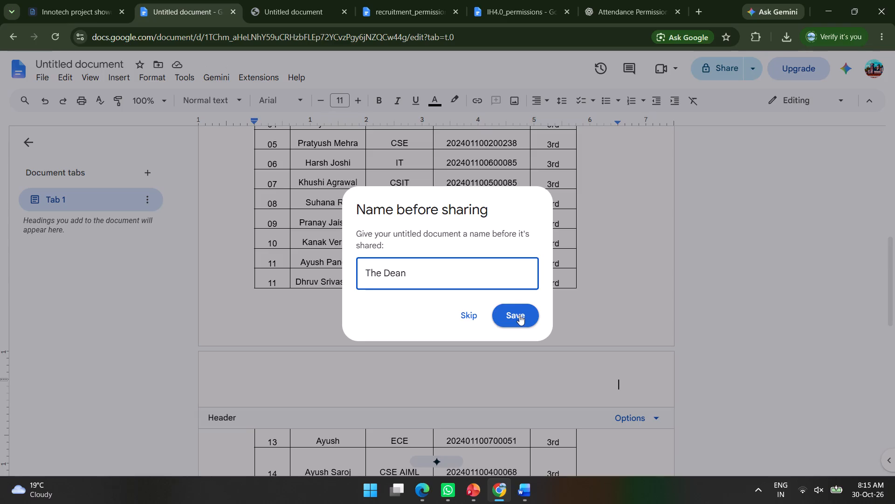
{"action": "left_click", "coordinate": [519, 315]}
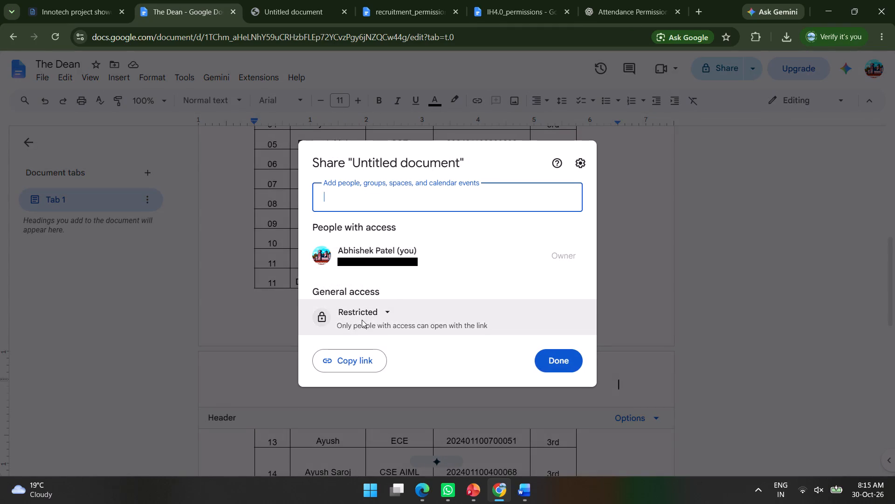
Set the document's general access to Anyone with the link, with the Editor role.
{"action": "left_click", "coordinate": [362, 320]}
{"action": "left_click", "coordinate": [393, 361]}
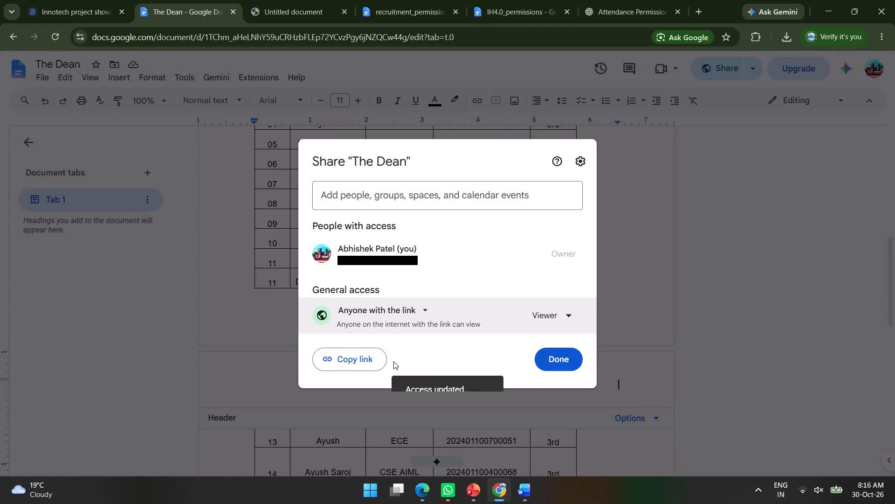
{"action": "left_click", "coordinate": [561, 356]}
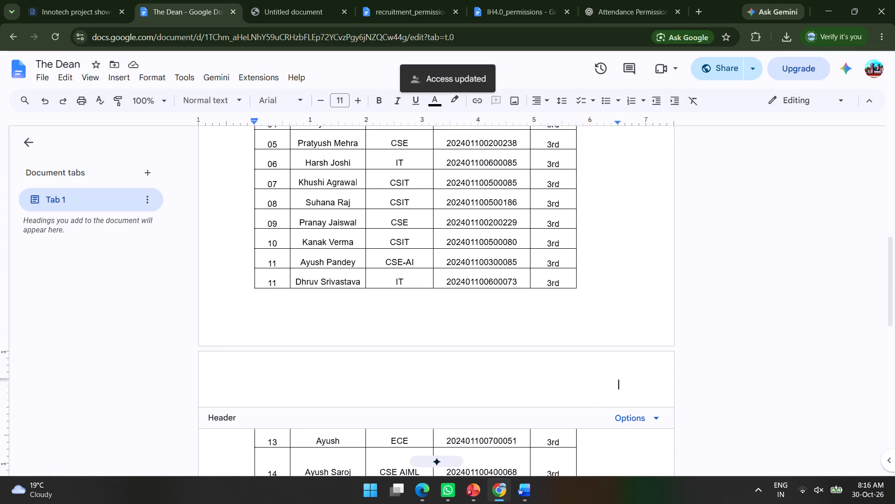
{"action": "left_click", "coordinate": [731, 62]}
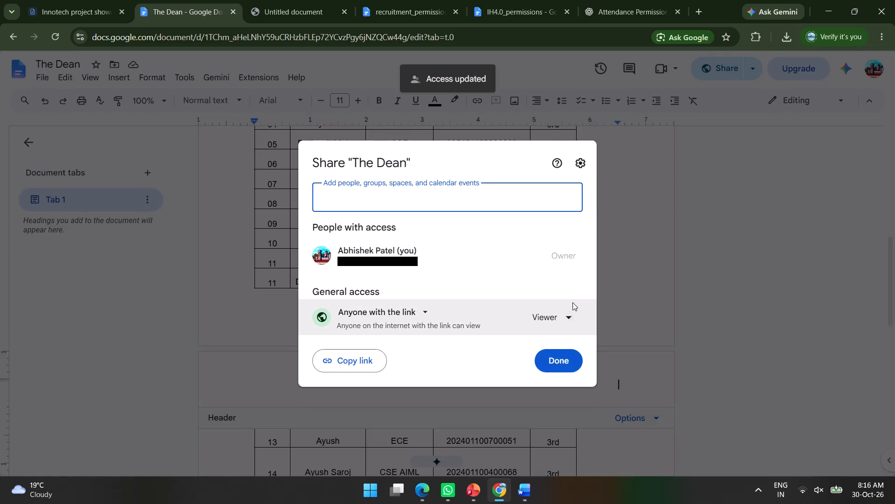
{"action": "left_click", "coordinate": [568, 312]}
{"action": "left_click", "coordinate": [530, 412]}
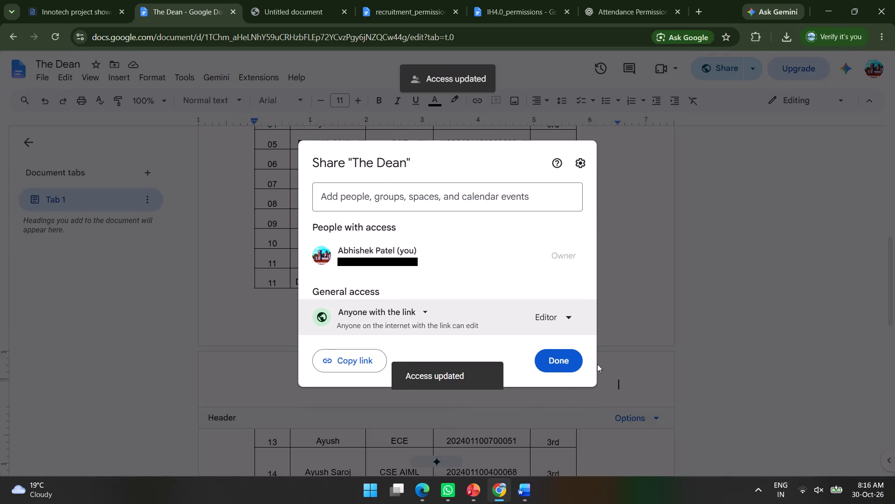
{"action": "left_click", "coordinate": [569, 359]}
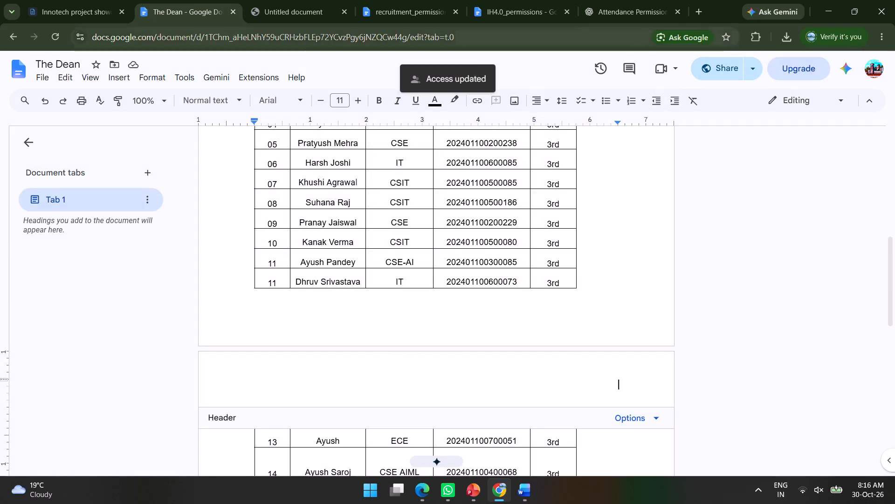
Copy the web address of The Dean document.
{"action": "left_click", "coordinate": [467, 38]}
{"action": "key", "text": "ctrl+a"}
{"action": "key", "text": "ctrl+c"}
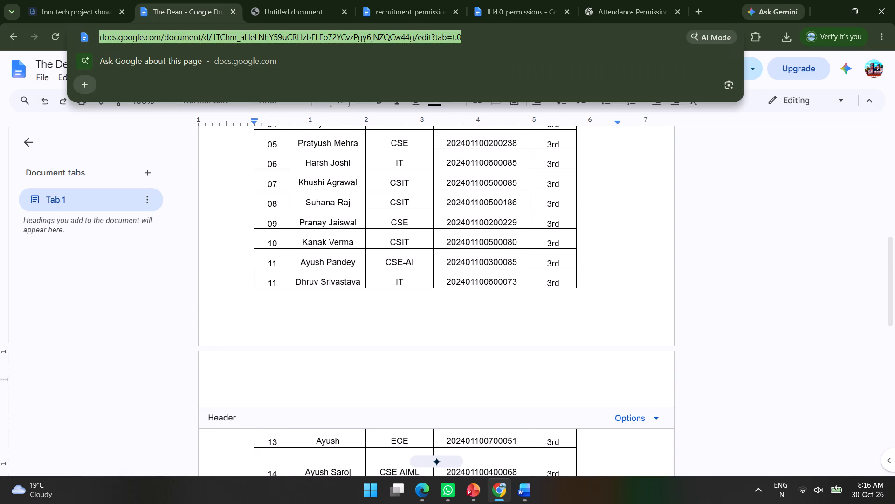
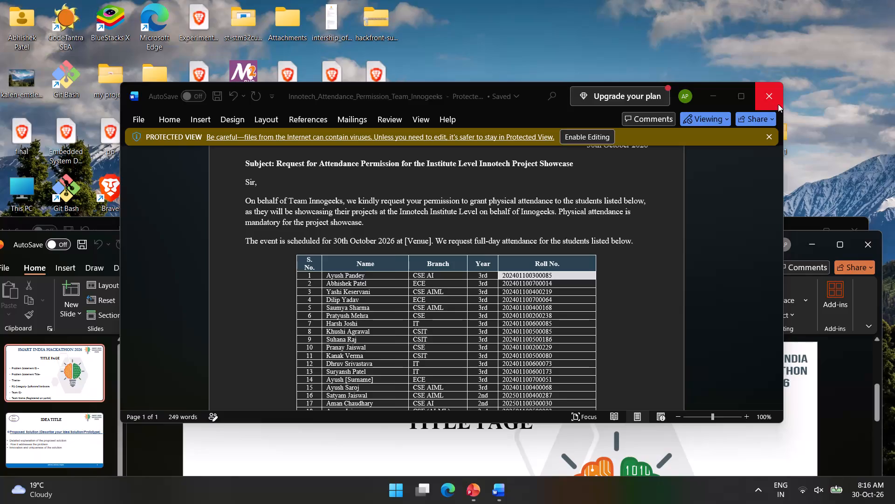
Close the Word attendance letter and both open PowerPoint presentations, discarding the changes to the recovered ESD -DAY 6-Portal v1 file.
{"action": "left_click", "coordinate": [778, 104]}
{"action": "left_click", "coordinate": [869, 244]}
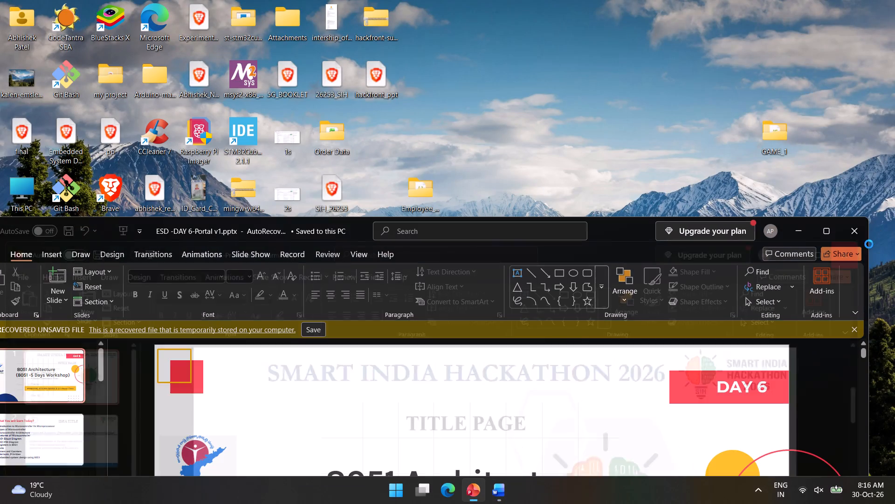
{"action": "left_click", "coordinate": [861, 231]}
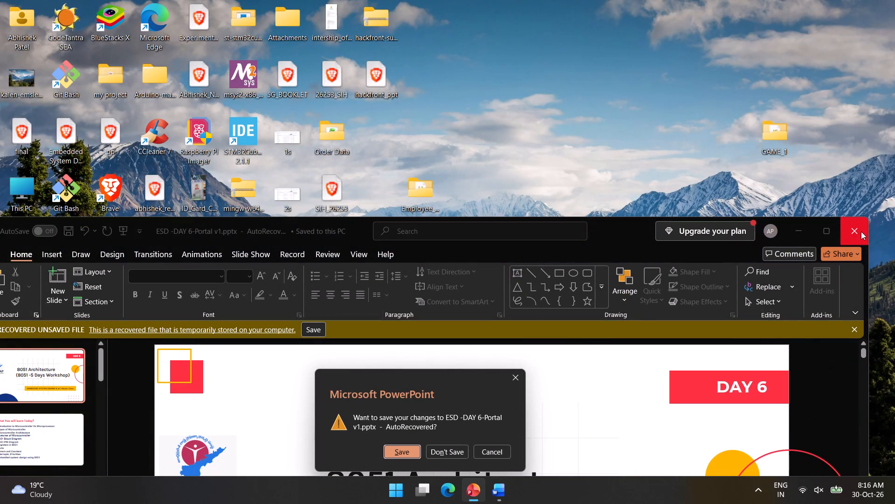
{"action": "left_click", "coordinate": [857, 223]}
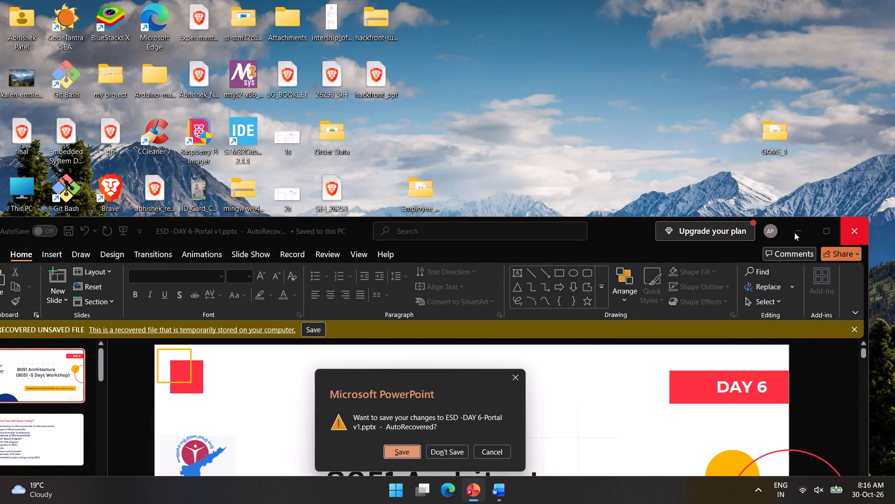
{"action": "left_click", "coordinate": [796, 231]}
{"action": "left_click", "coordinate": [450, 443]}
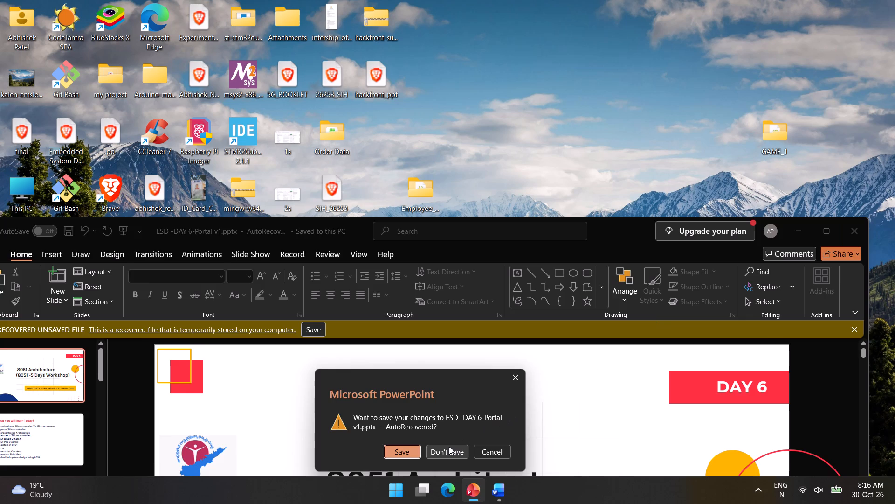
{"action": "left_click", "coordinate": [450, 449]}
Shut down the computer.
{"action": "left_click", "coordinate": [409, 495]}
{"action": "left_click", "coordinate": [530, 447]}
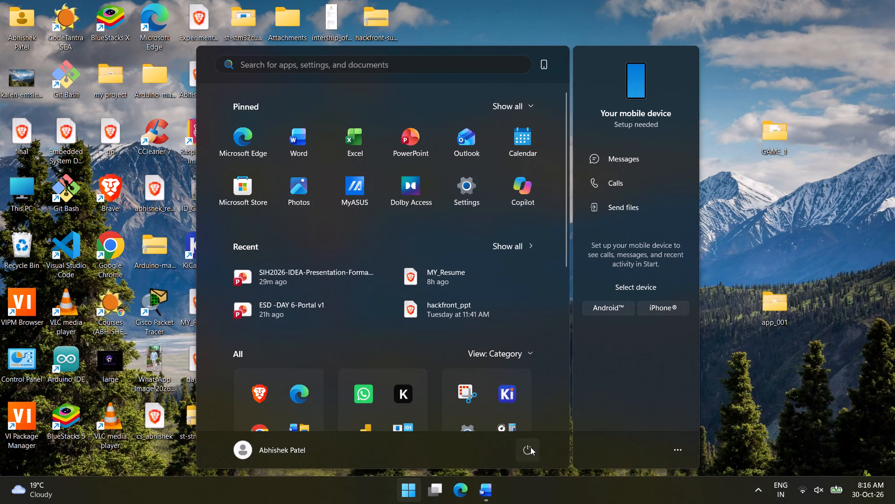
{"action": "left_click", "coordinate": [515, 409]}
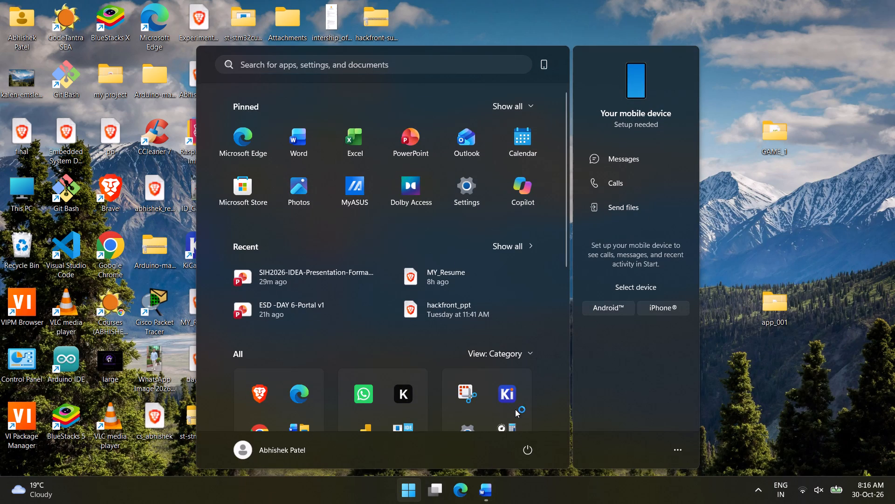